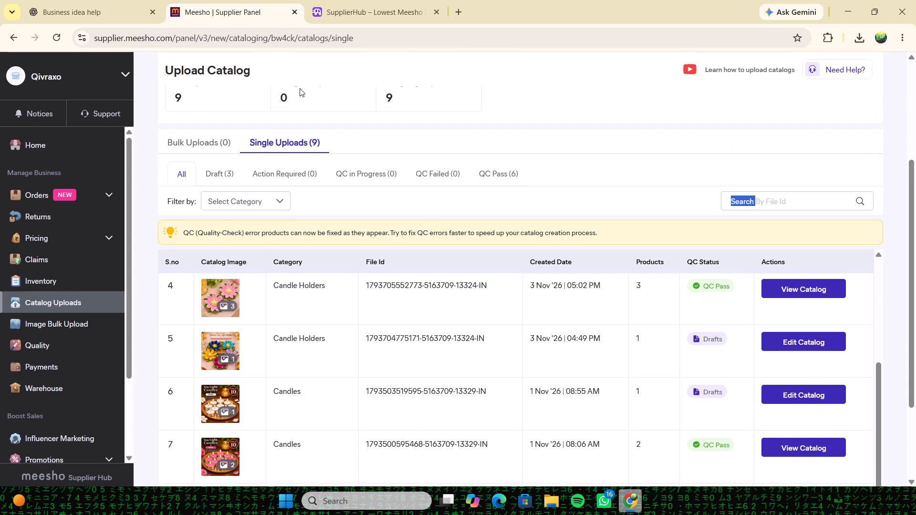
scroll(277, 250, "down", 2)
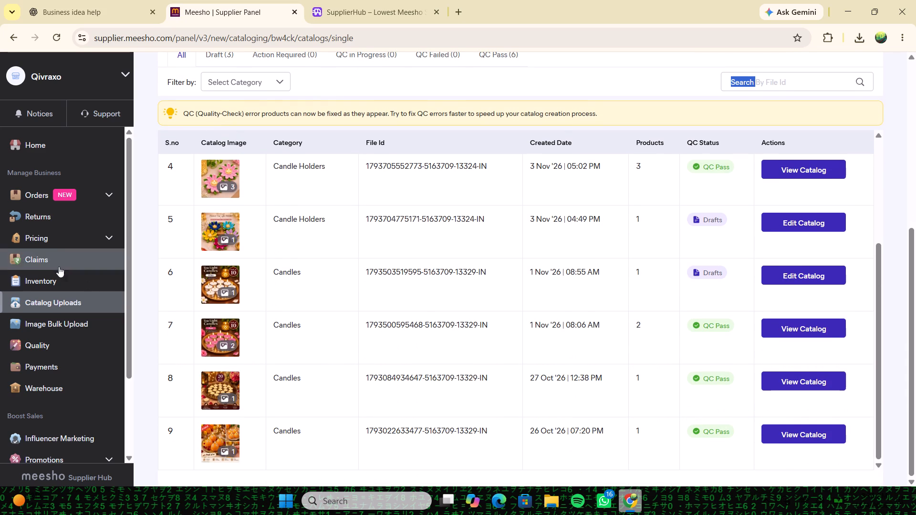
left_click(33, 231)
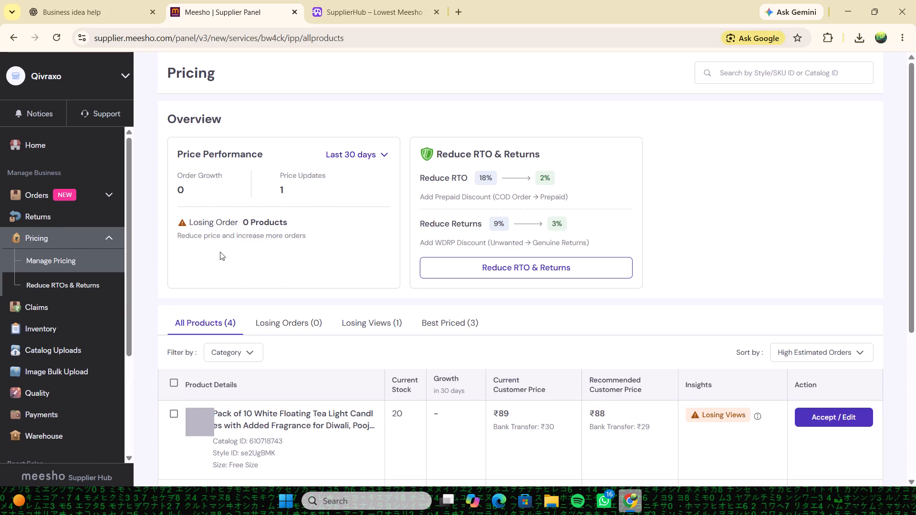
scroll(286, 249, "down", 2)
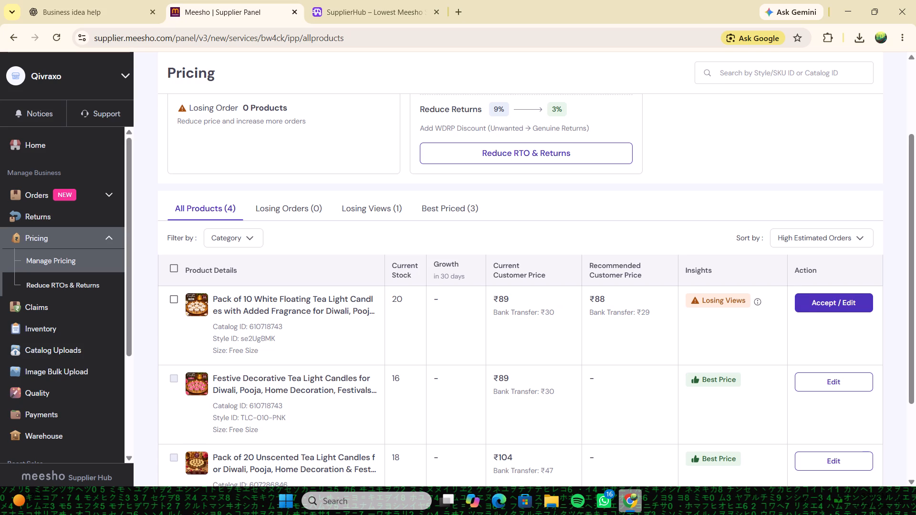
scroll(549, 309, "down", 2)
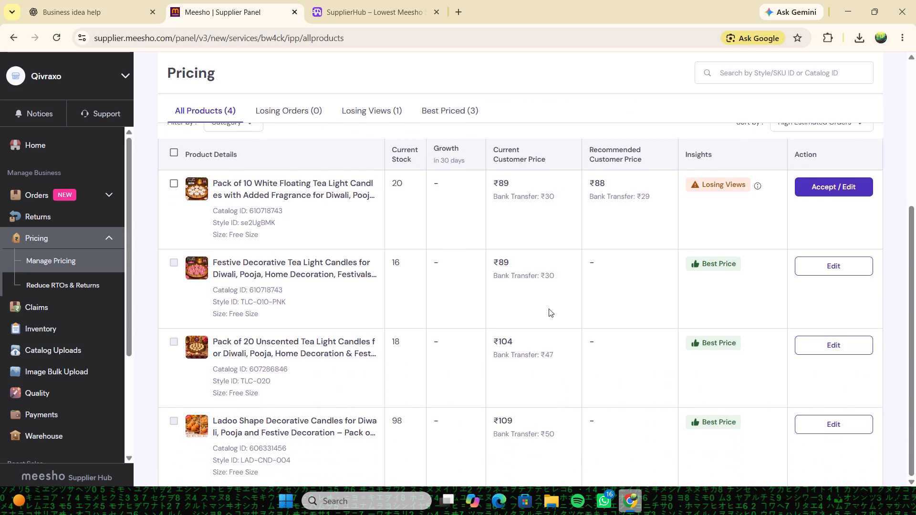
scroll(549, 309, "down", 1)
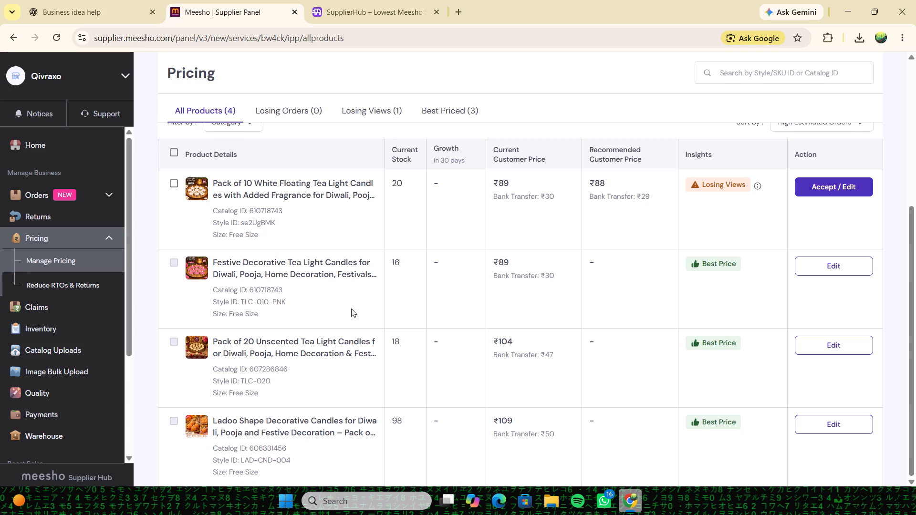
Open the single uploads under Catalog Uploads and examine the listed catalogs with their images, categories and QC status.
left_click(65, 351)
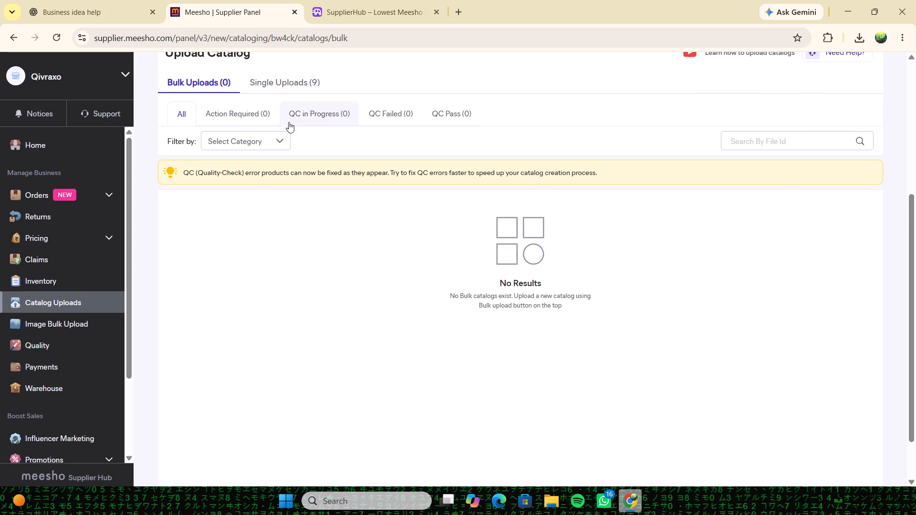
left_click(279, 82)
scroll(385, 286, "down", 1)
scroll(385, 286, "up", 1)
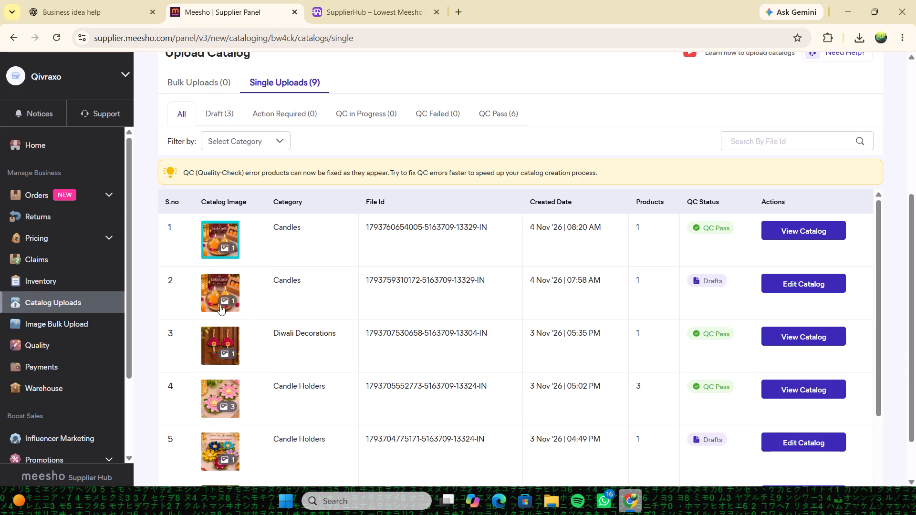
scroll(323, 297, "down", 1)
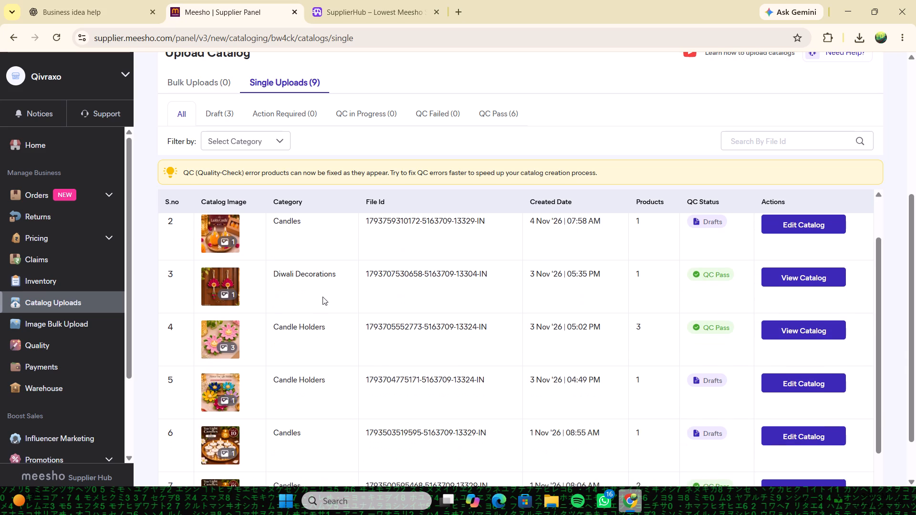
scroll(323, 297, "down", 5)
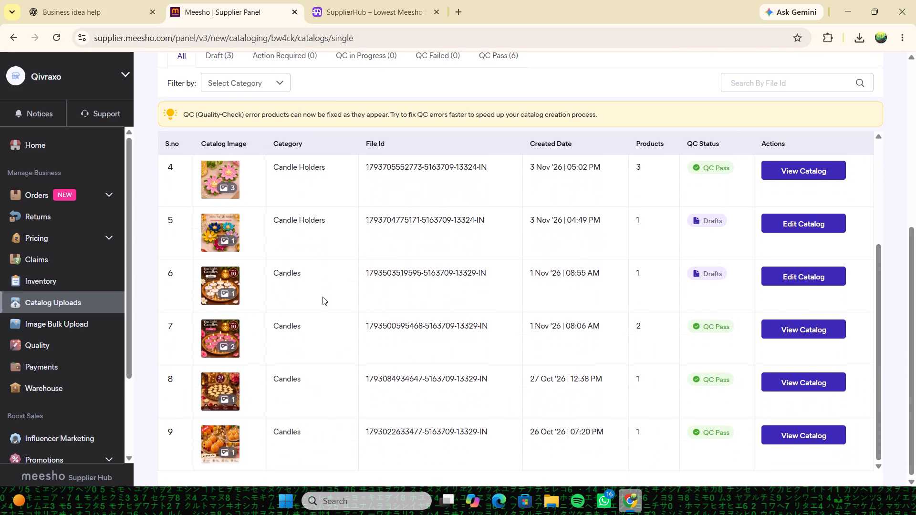
scroll(323, 297, "up", 6)
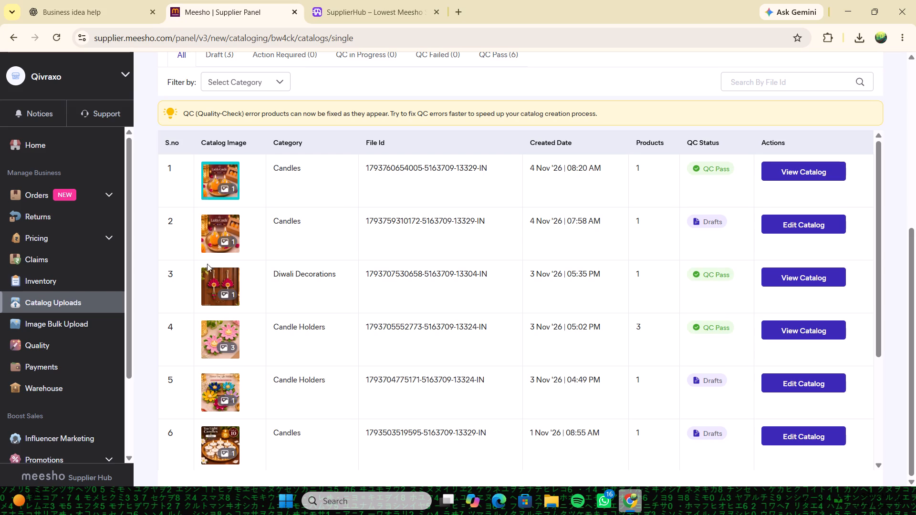
scroll(284, 267, "down", 3)
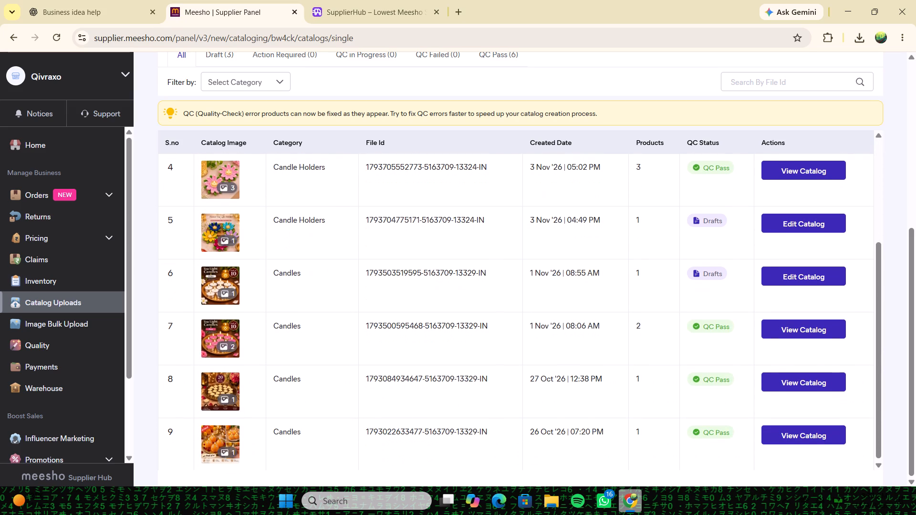
scroll(284, 267, "down", 1)
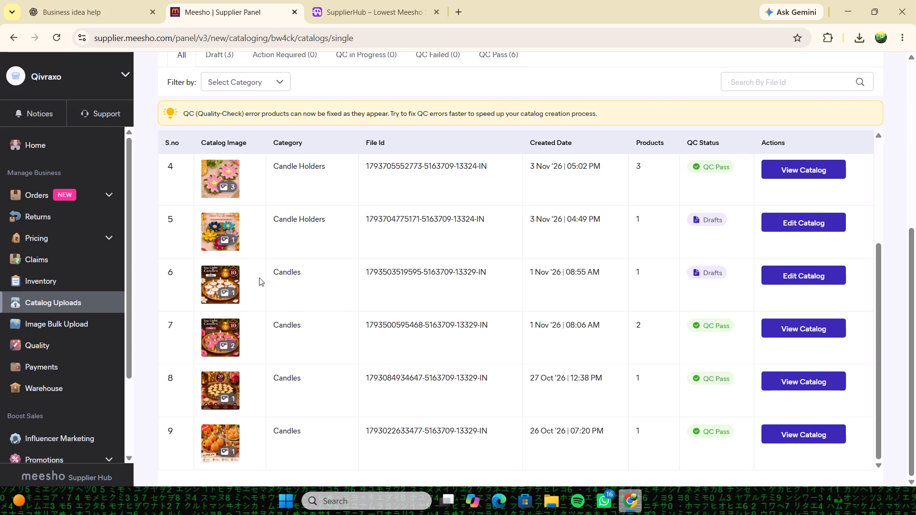
scroll(259, 278, "up", 1)
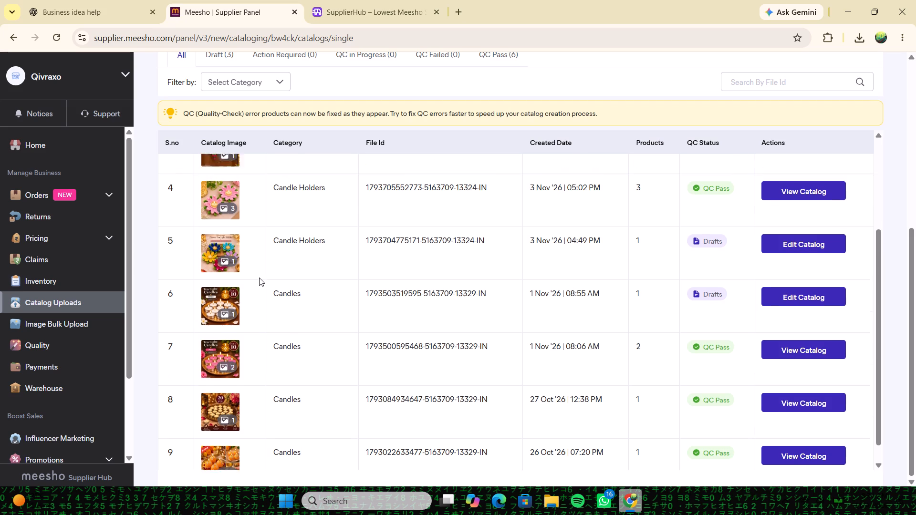
scroll(259, 278, "down", 4)
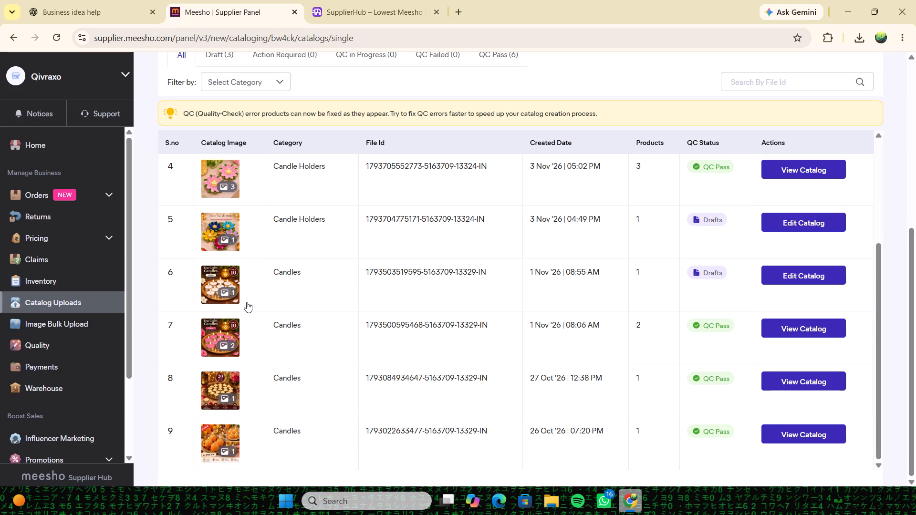
scroll(235, 301, "up", 3)
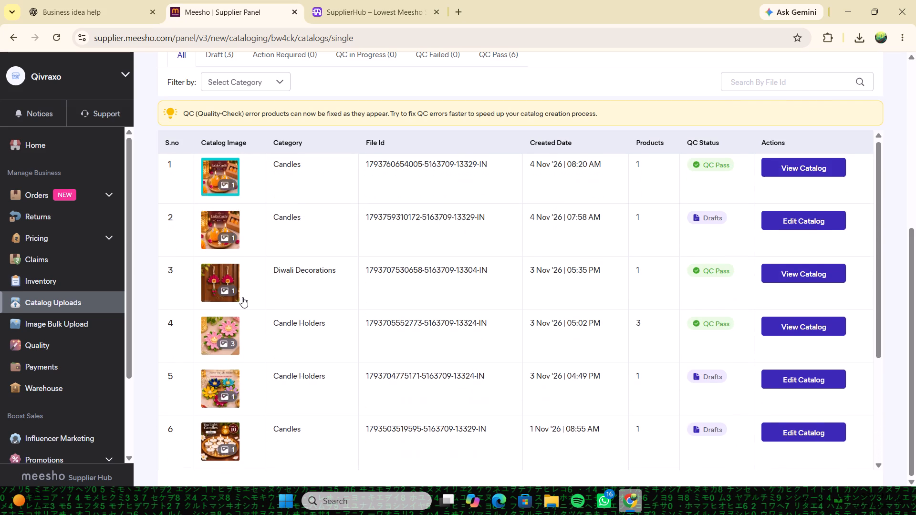
scroll(242, 297, "up", 3)
scroll(242, 297, "down", 5)
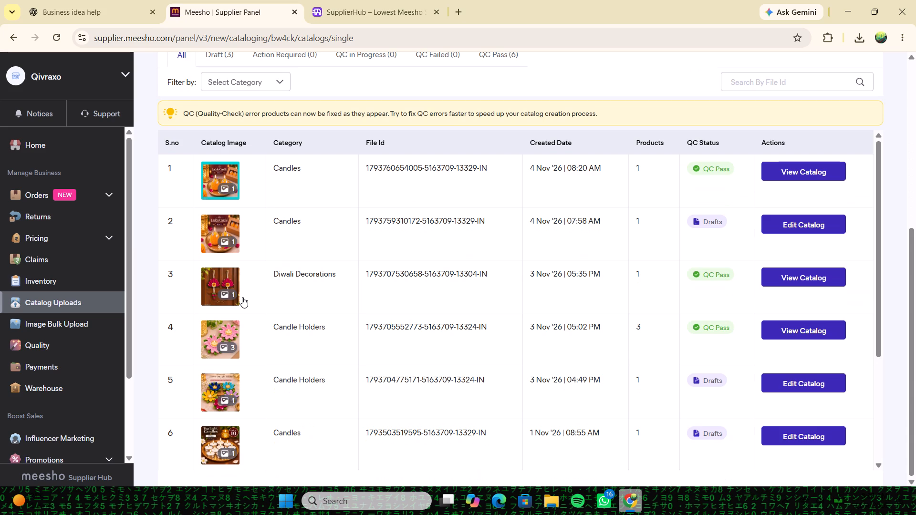
scroll(242, 297, "down", 1)
scroll(242, 297, "up", 2)
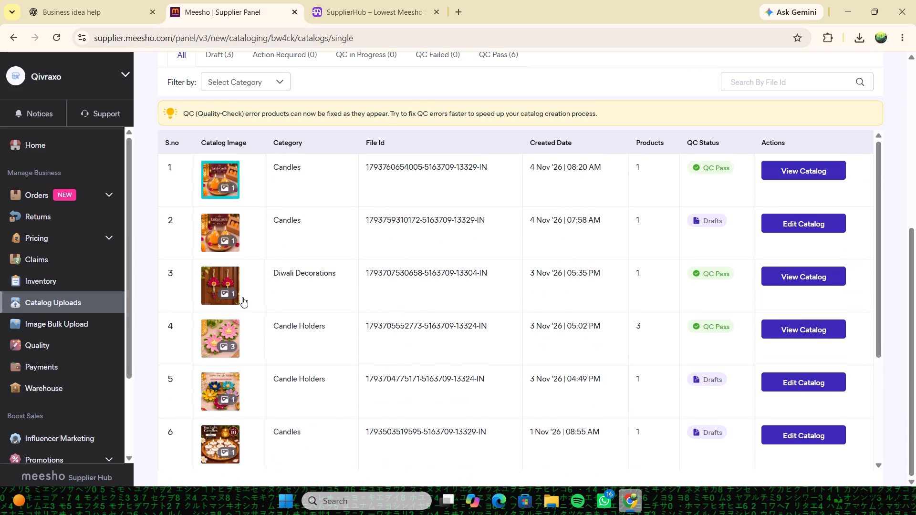
scroll(225, 239, "down", 3)
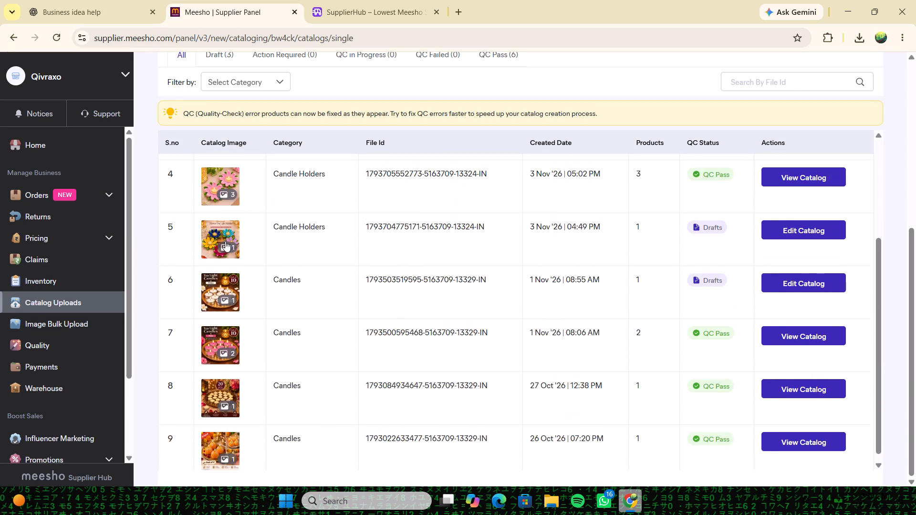
scroll(329, 269, "up", 4)
scroll(327, 274, "down", 2)
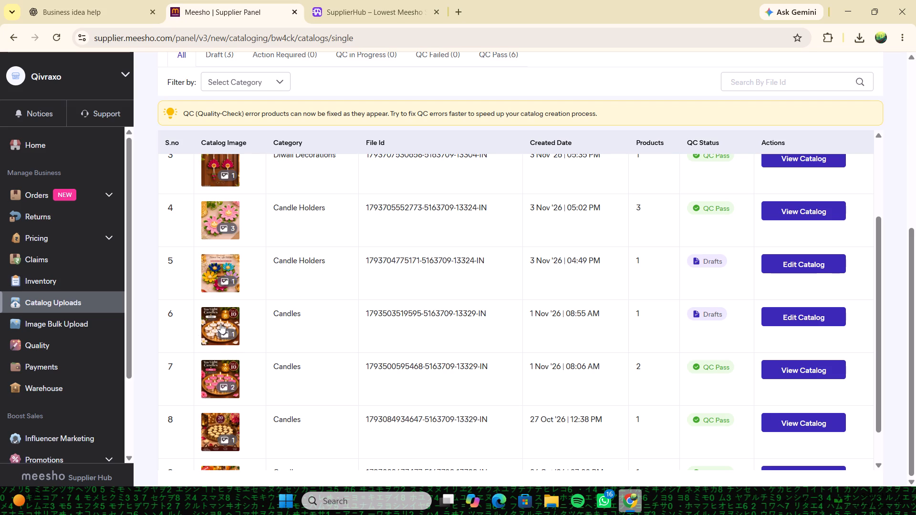
View the product details of the draft catalog for the white Tea Light Candles, pack of 10.
left_click(220, 323)
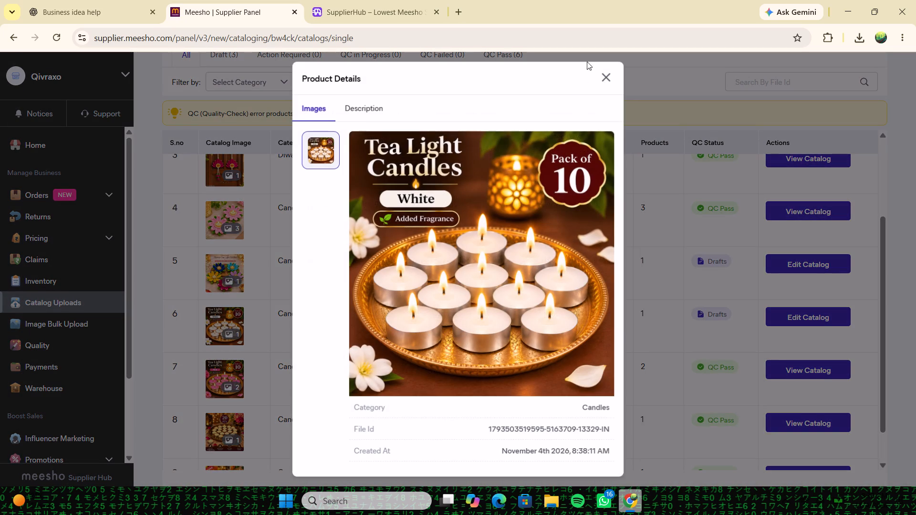
left_click(614, 72)
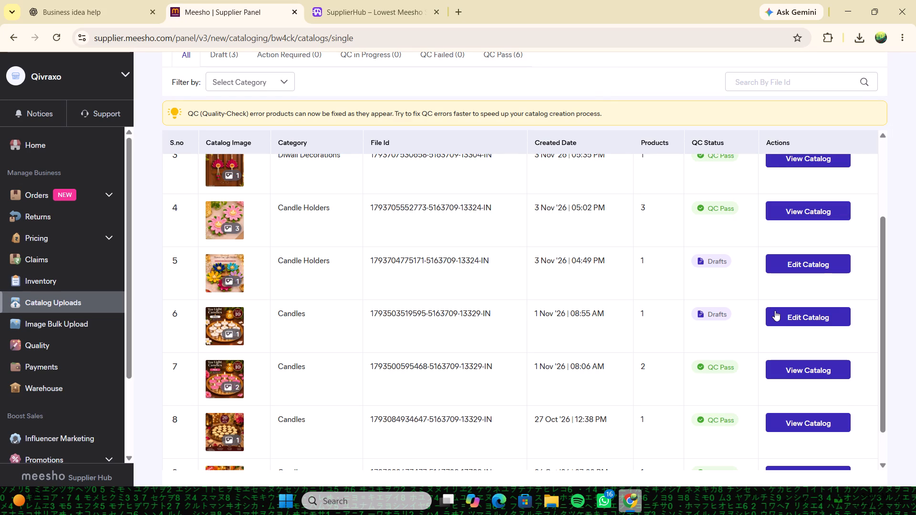
Open the draft white tea light candles catalog for editing and proceed with changing its category.
left_click(775, 311)
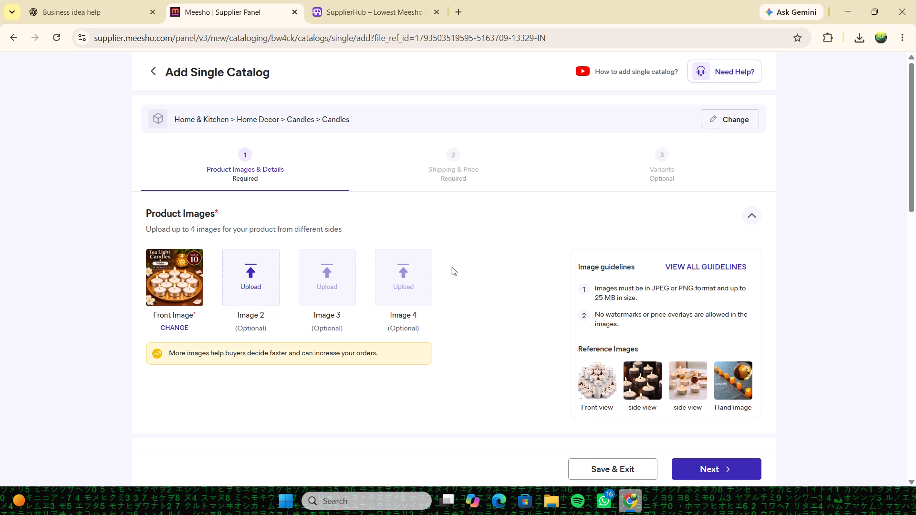
left_click(743, 119)
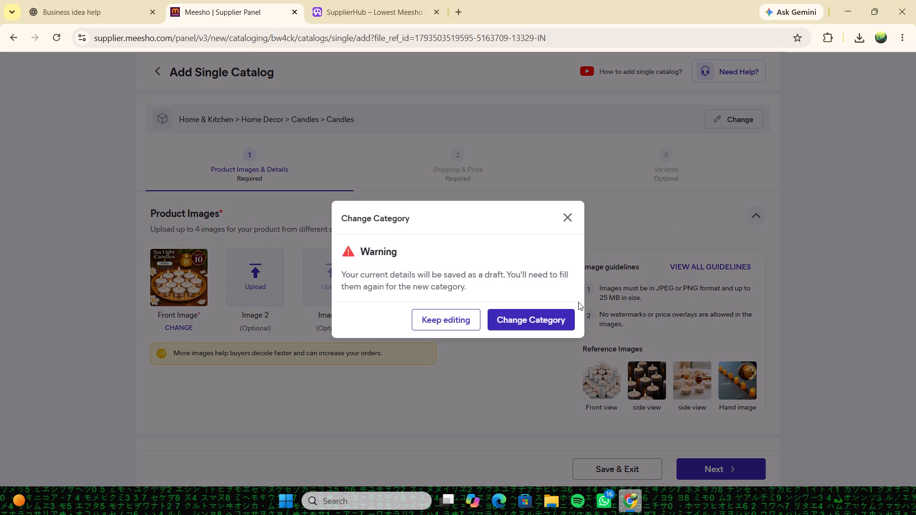
left_click(519, 320)
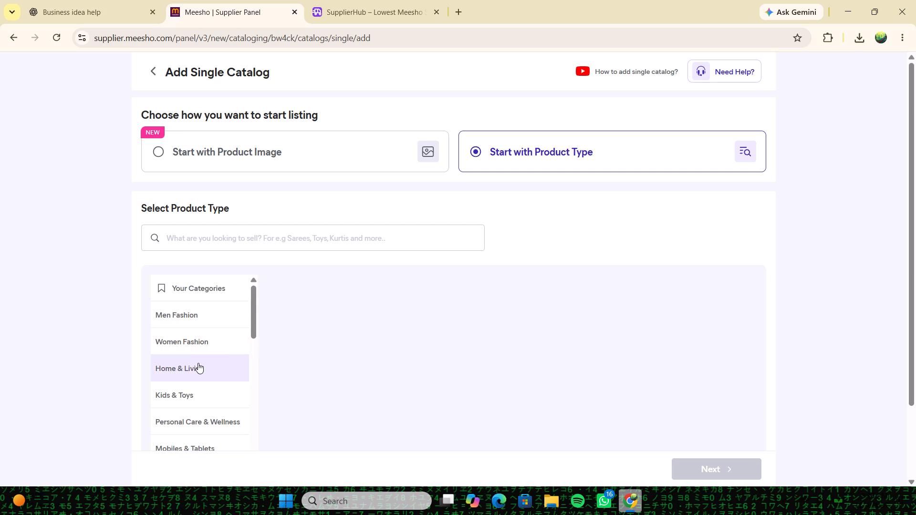
Look through the product types for the new listing and choose the Home & Kitchen category.
scroll(198, 363, "down", 2)
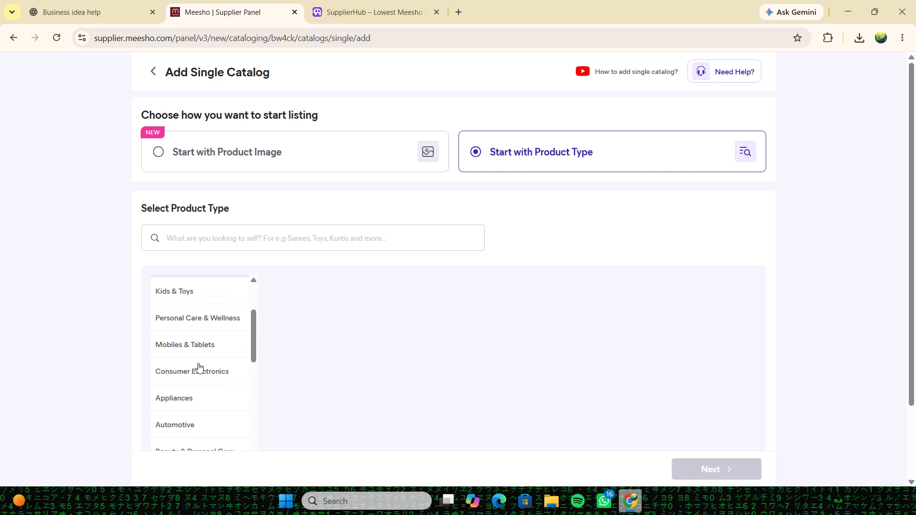
scroll(198, 363, "down", 3)
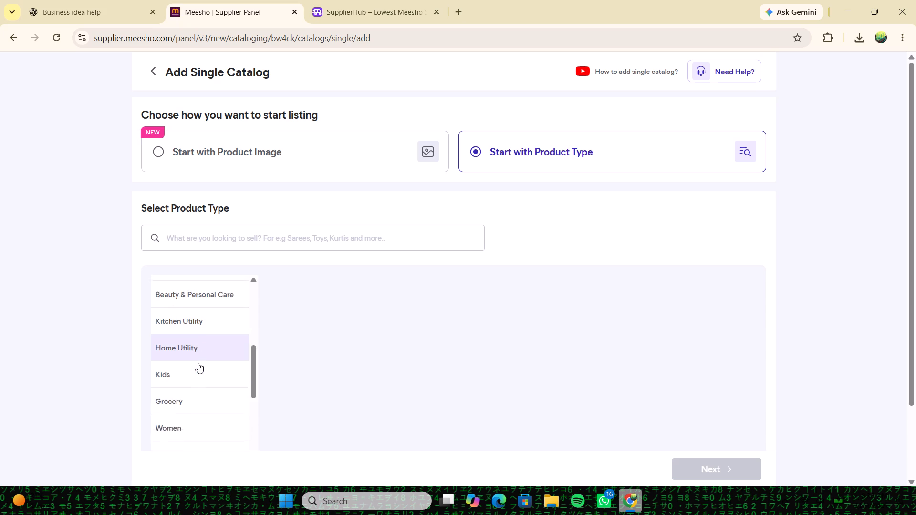
scroll(198, 363, "down", 1)
left_click(186, 355)
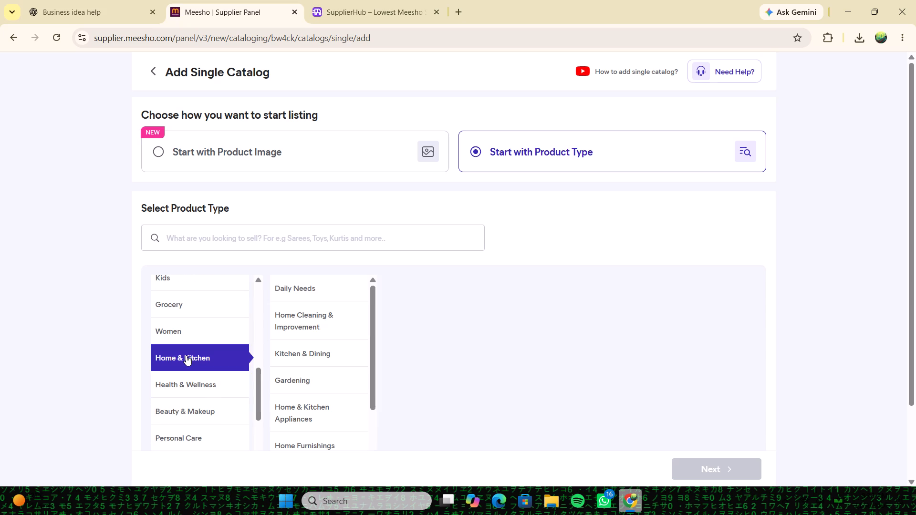
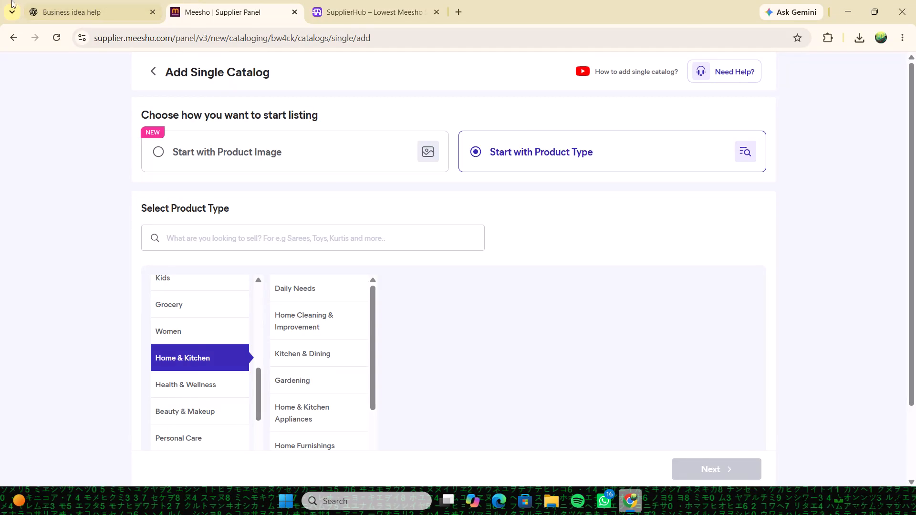
Check the key chain category path suggested in ChatGPT against the Home & Kitchen subcategories on Meesho.
left_click(59, 2)
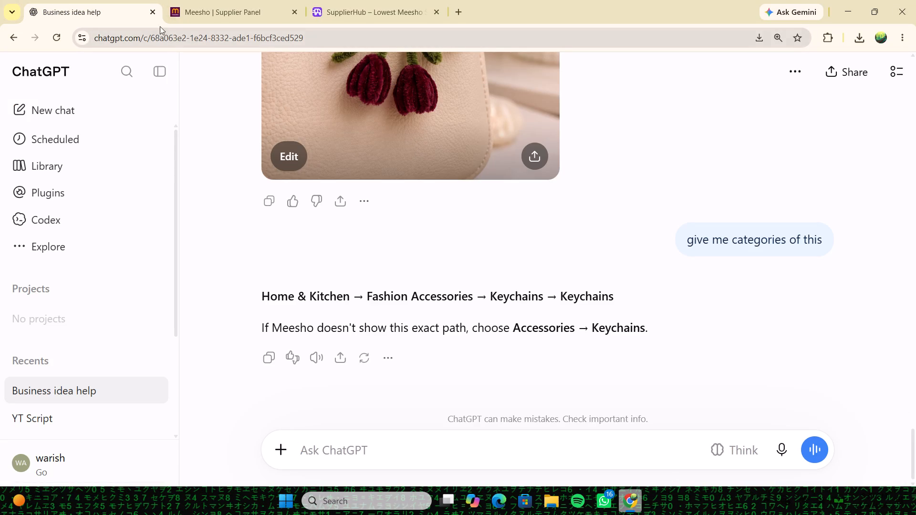
left_click(224, 0)
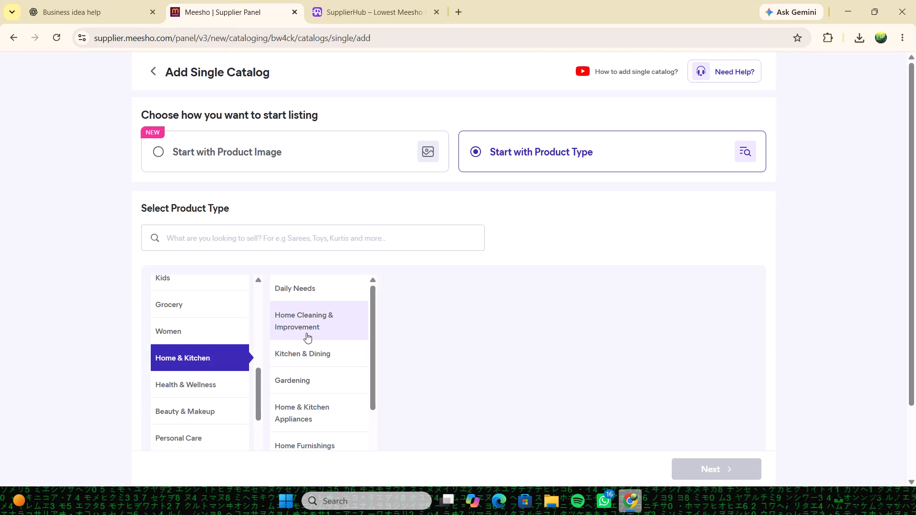
scroll(306, 333, "down", 2)
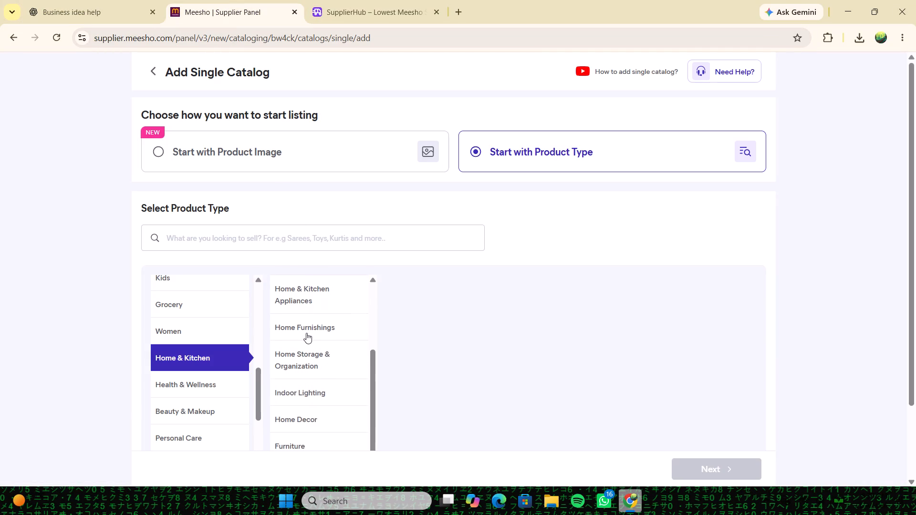
scroll(306, 333, "down", 2)
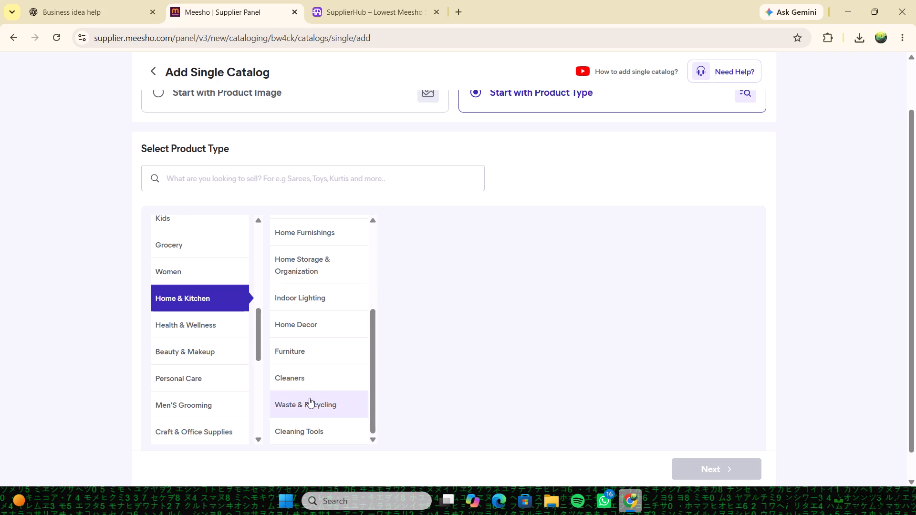
scroll(309, 393, "up", 1)
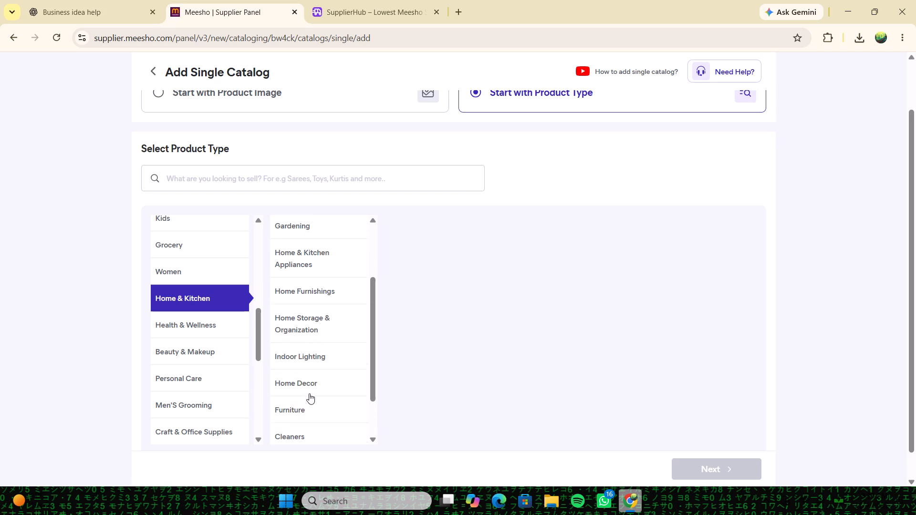
scroll(309, 393, "up", 1)
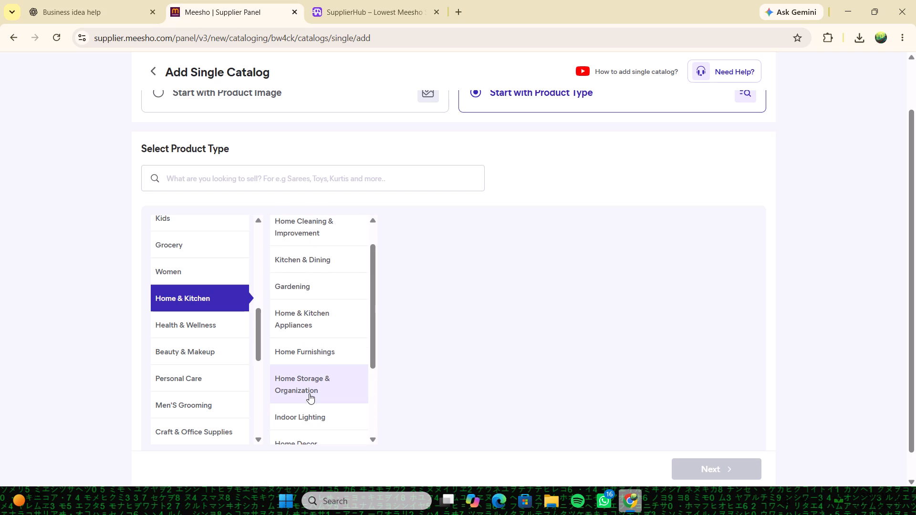
scroll(309, 393, "up", 3)
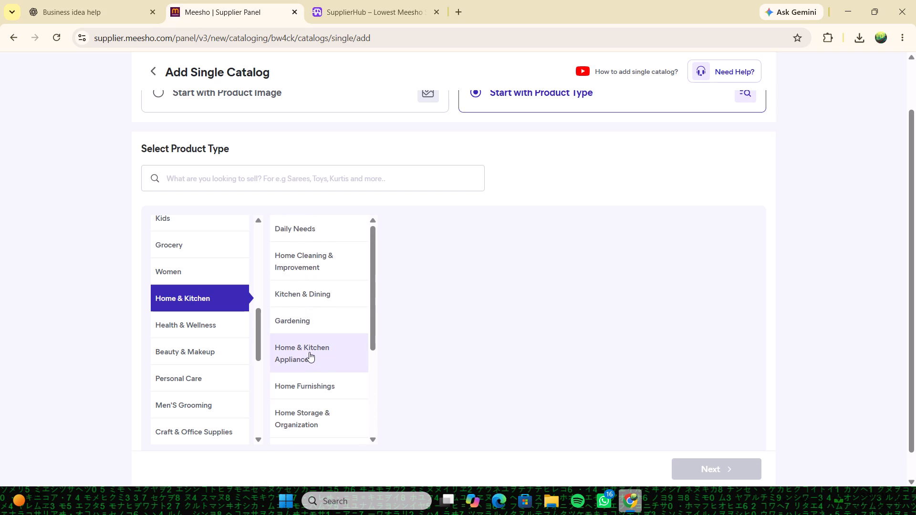
scroll(309, 352, "down", 1)
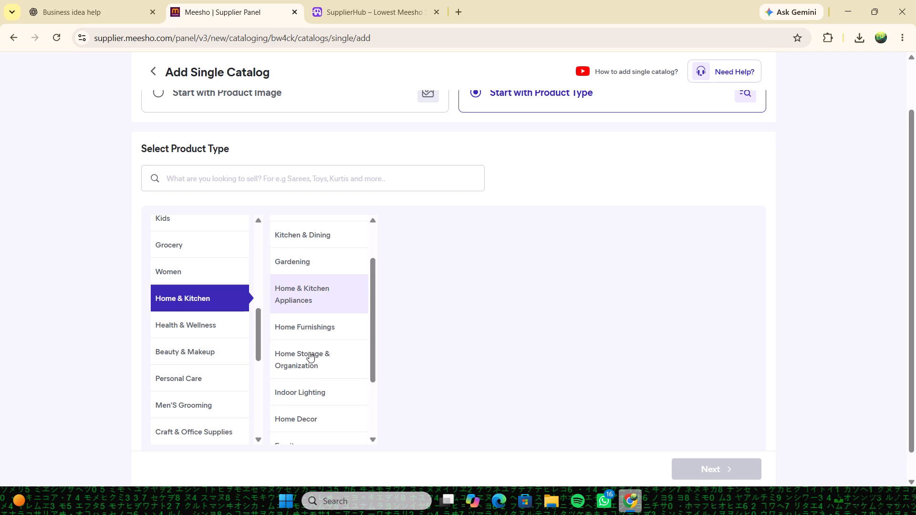
scroll(309, 352, "down", 1)
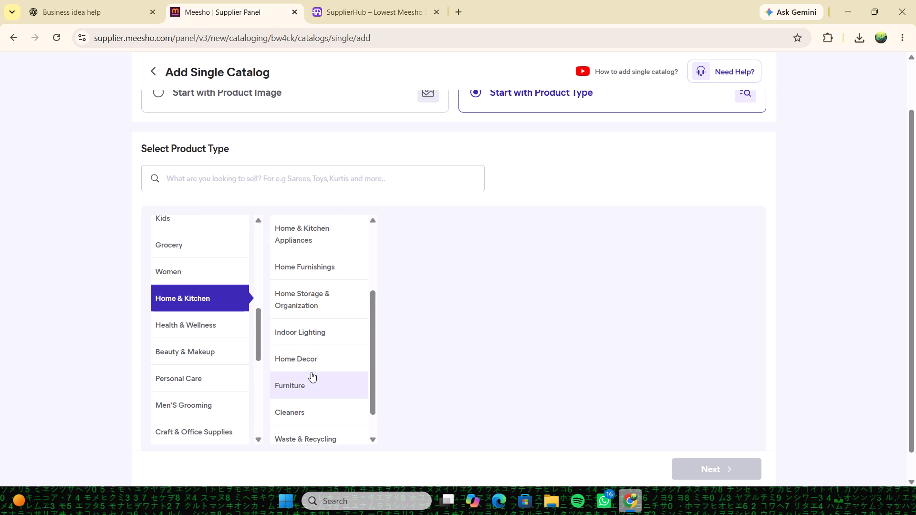
Recheck ChatGPT's suggested path and look through Meesho's full list of main categories for one suiting the key chain.
left_click(65, 0)
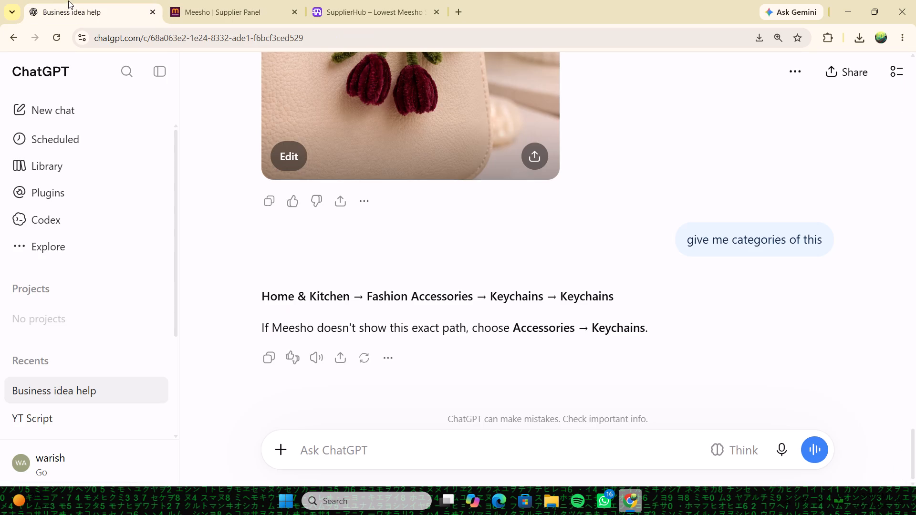
left_click(213, 0)
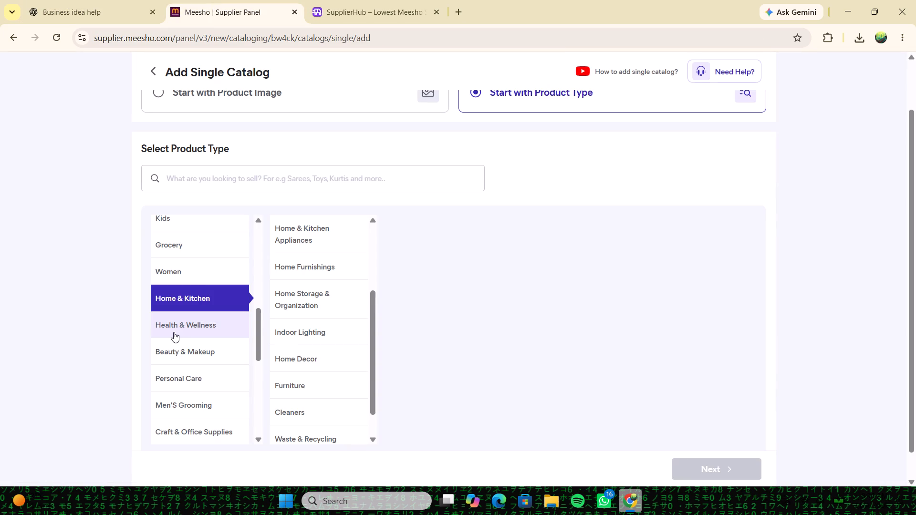
scroll(178, 344, "down", 1)
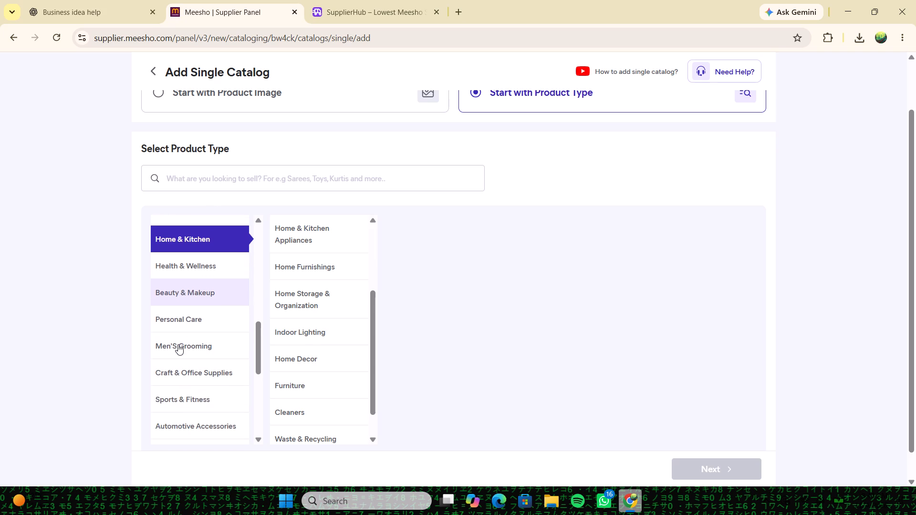
scroll(178, 344, "down", 1)
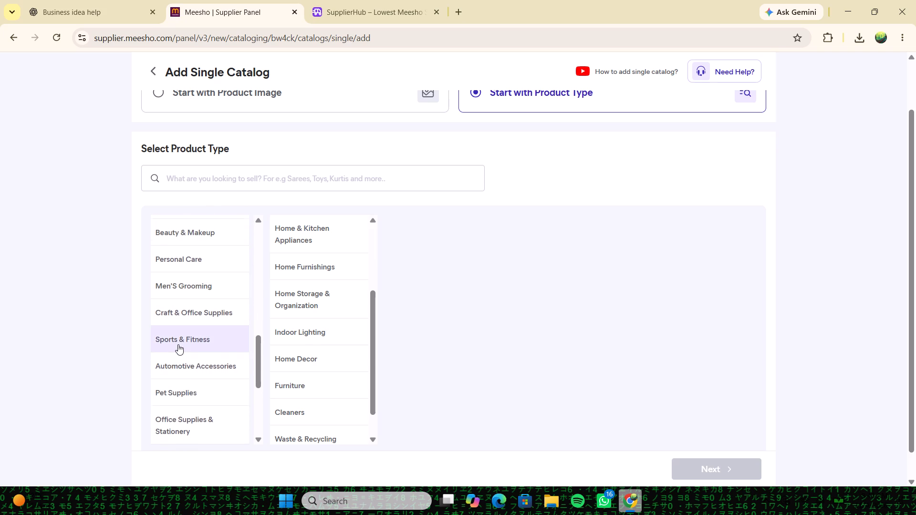
scroll(178, 344, "down", 4)
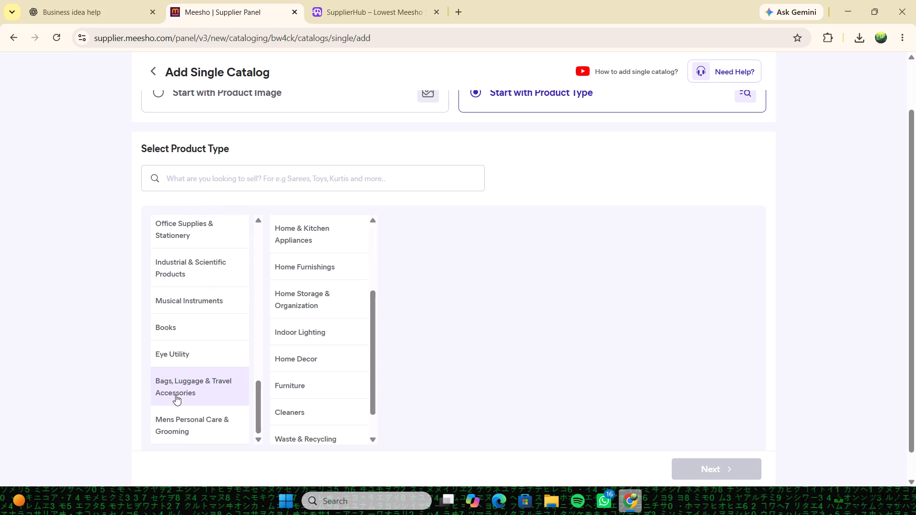
scroll(176, 395, "up", 13)
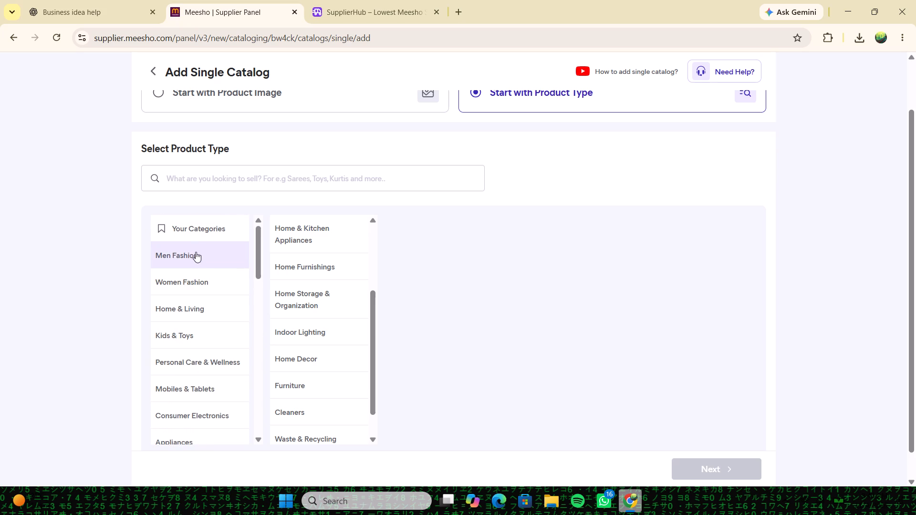
scroll(193, 268, "down", 1)
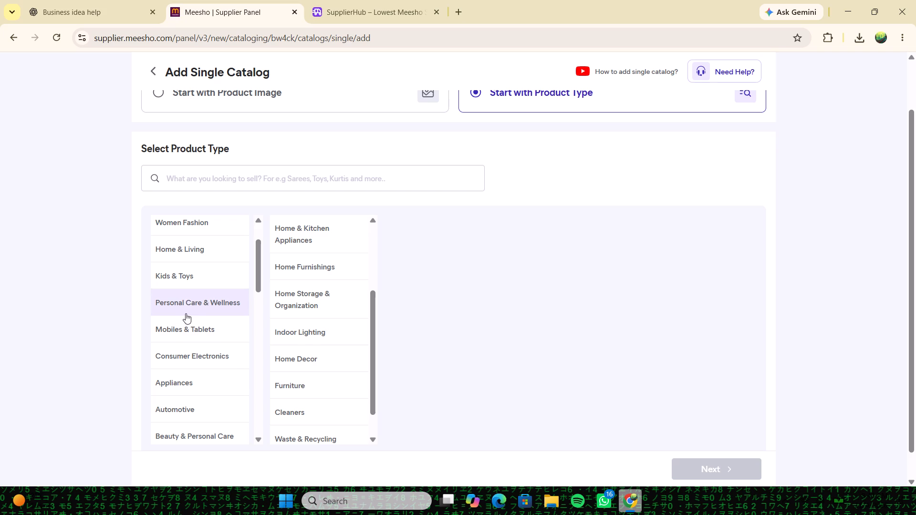
scroll(186, 313, "down", 1)
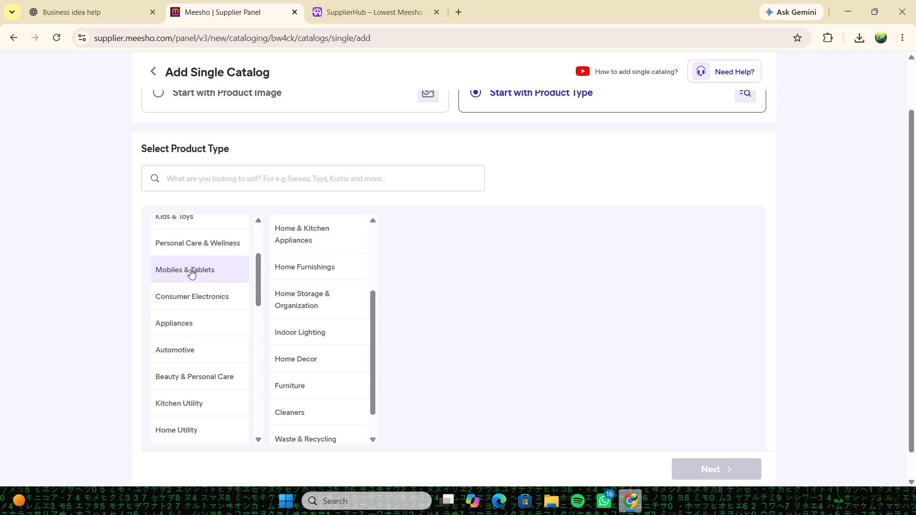
scroll(185, 332, "down", 1)
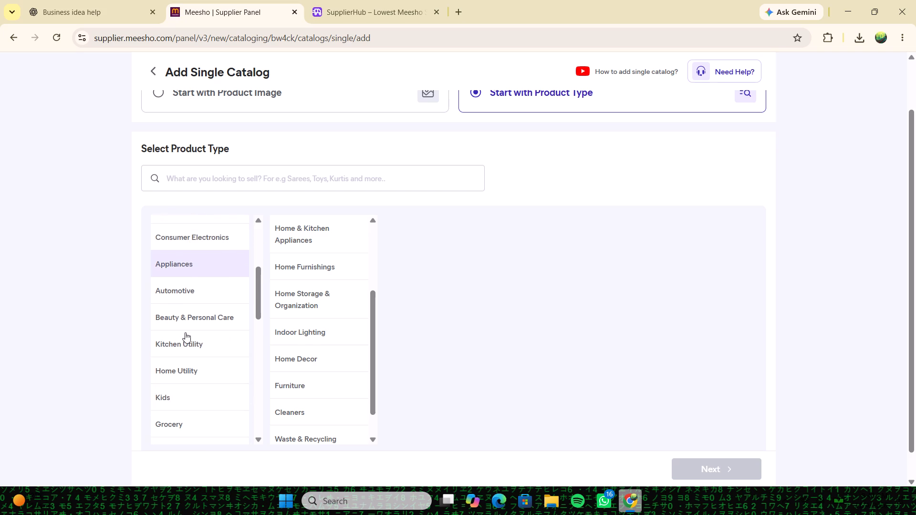
scroll(185, 332, "down", 2)
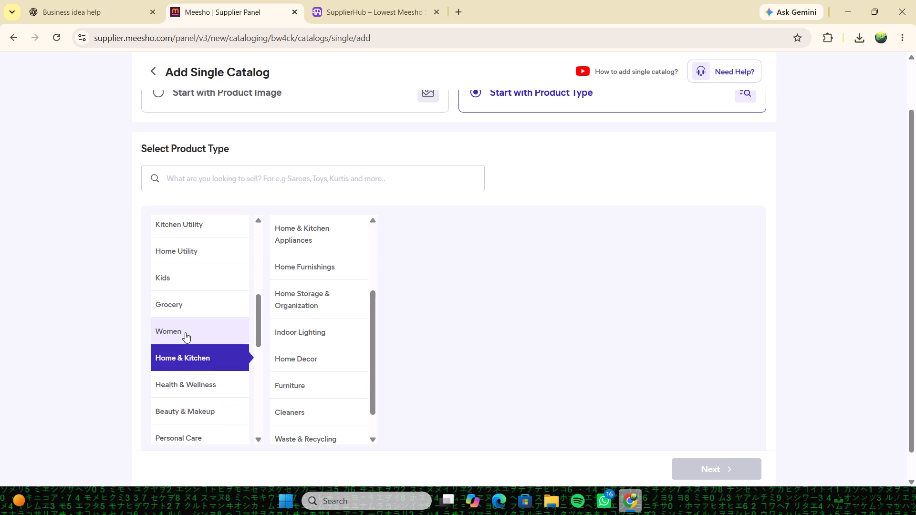
scroll(185, 332, "down", 2)
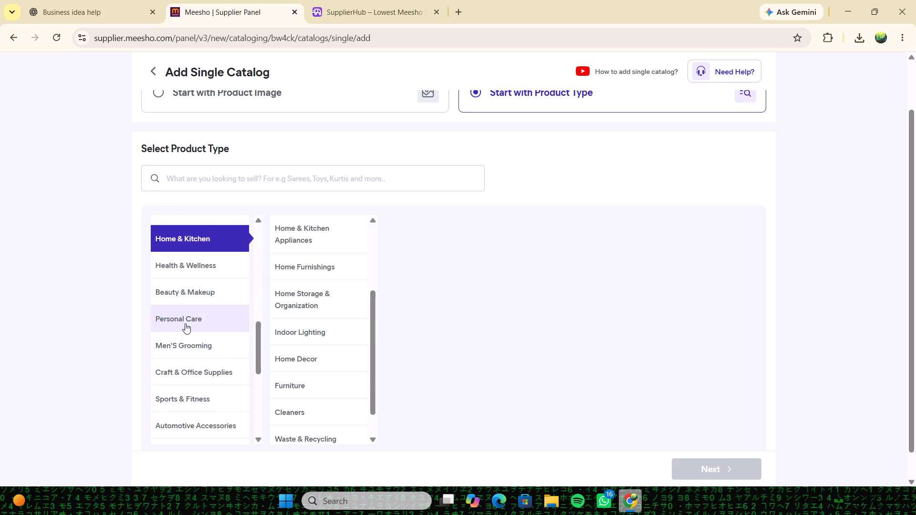
Open the Beauty & Makeup category and examine its subcategories for a place to list the key chain.
left_click(190, 292)
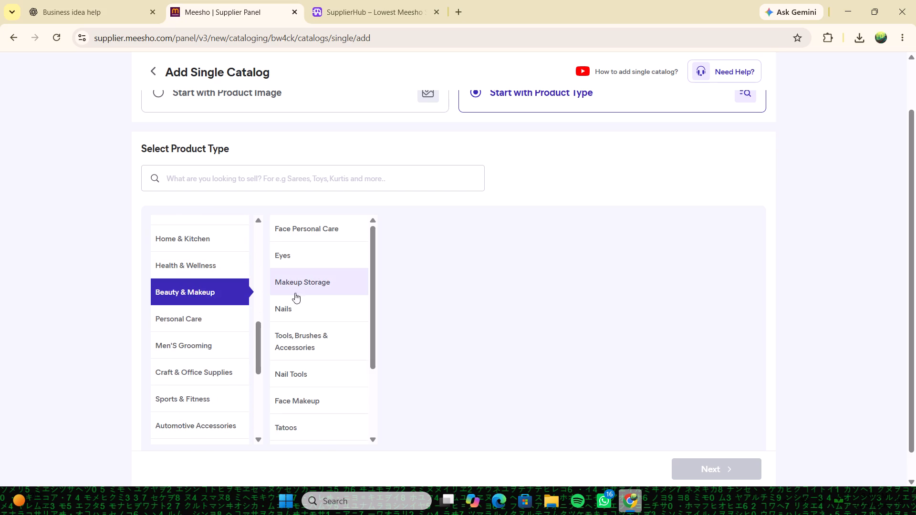
scroll(301, 286, "down", 3)
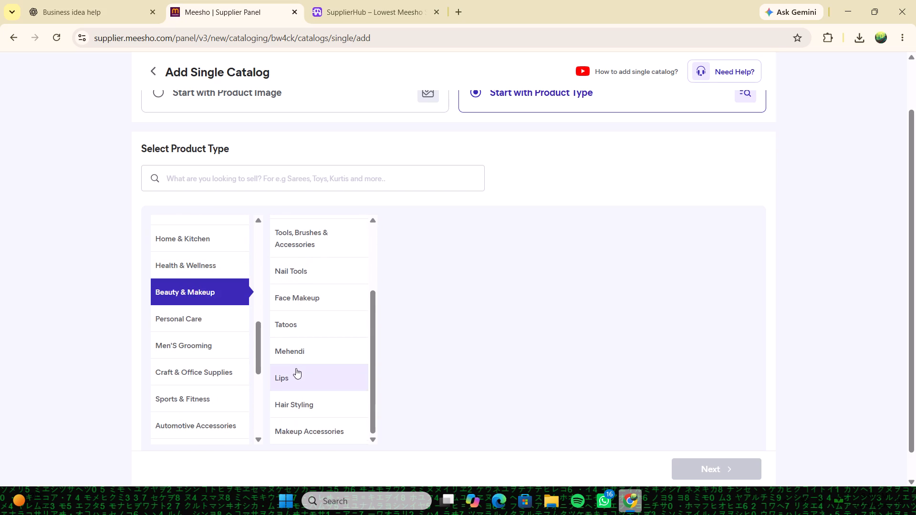
scroll(296, 369, "up", 3)
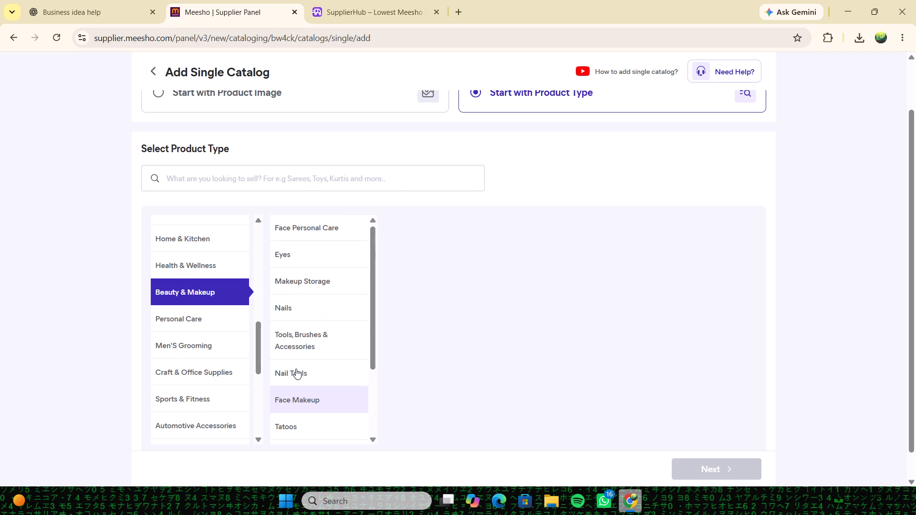
scroll(296, 369, "up", 1)
scroll(296, 369, "down", 4)
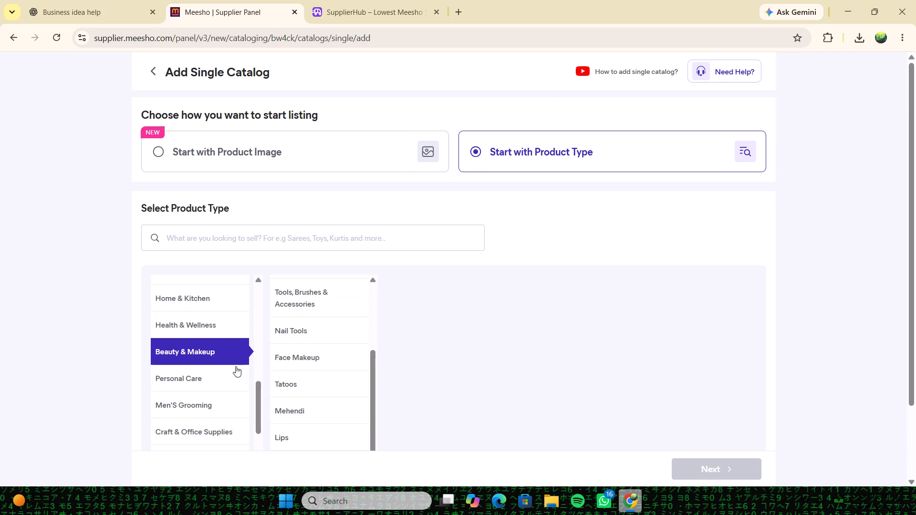
Look through the main product categories again for one that fits key chains or accessories.
scroll(227, 366, "down", 4)
scroll(127, 346, "down", 1)
scroll(184, 334, "down", 2)
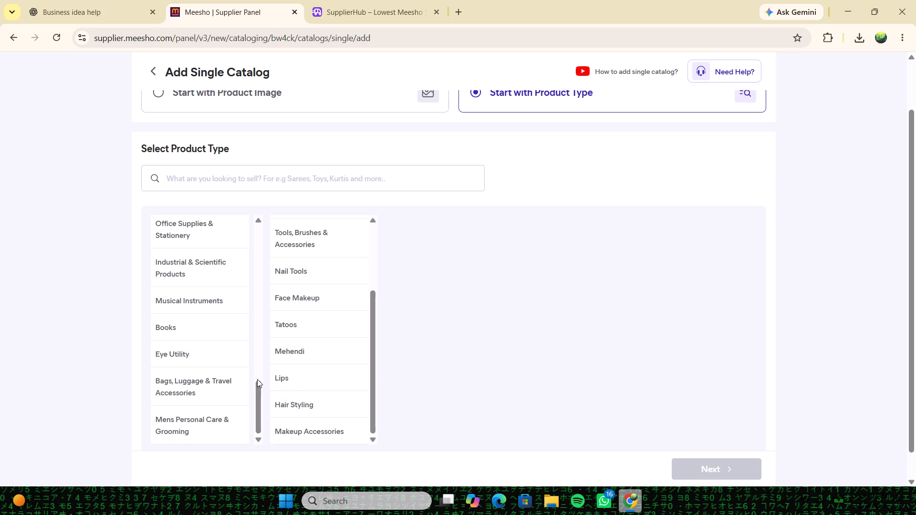
scroll(237, 380, "down", 1)
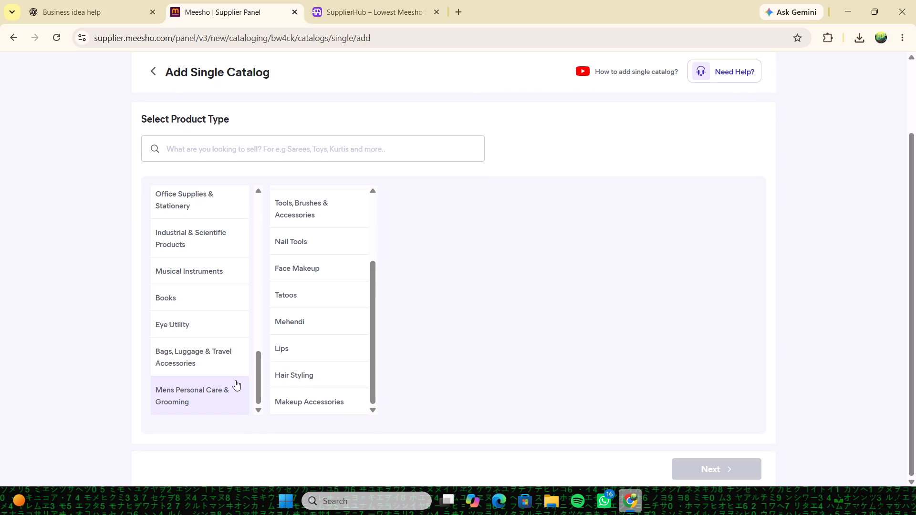
scroll(231, 380, "up", 1)
scroll(231, 380, "down", 1)
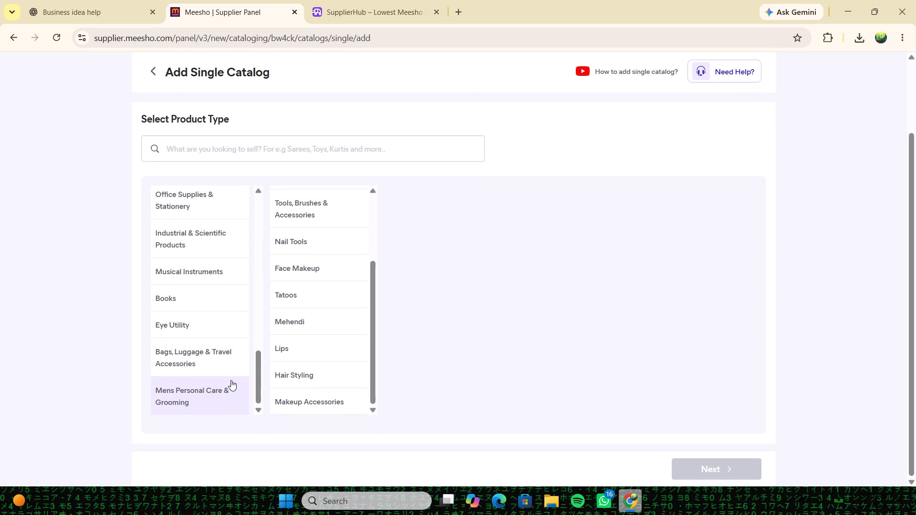
scroll(226, 376, "up", 4)
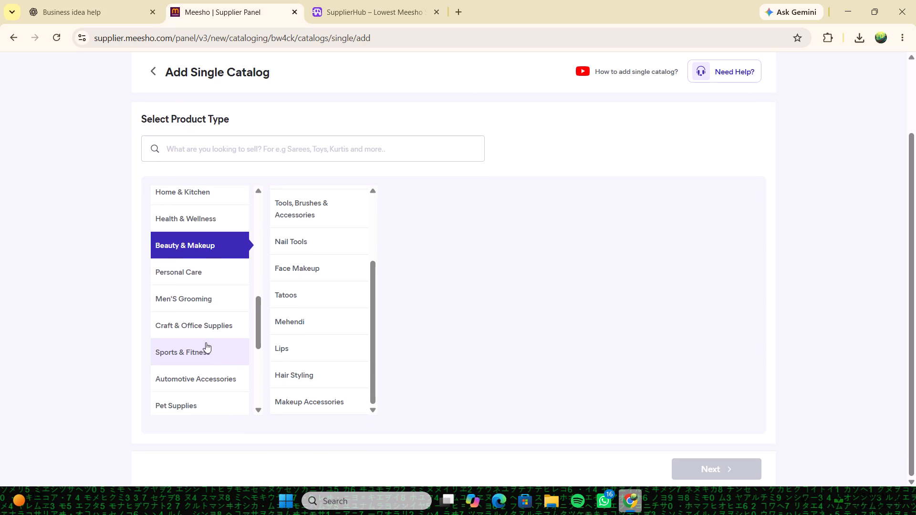
scroll(206, 342, "up", 3)
scroll(206, 342, "down", 1)
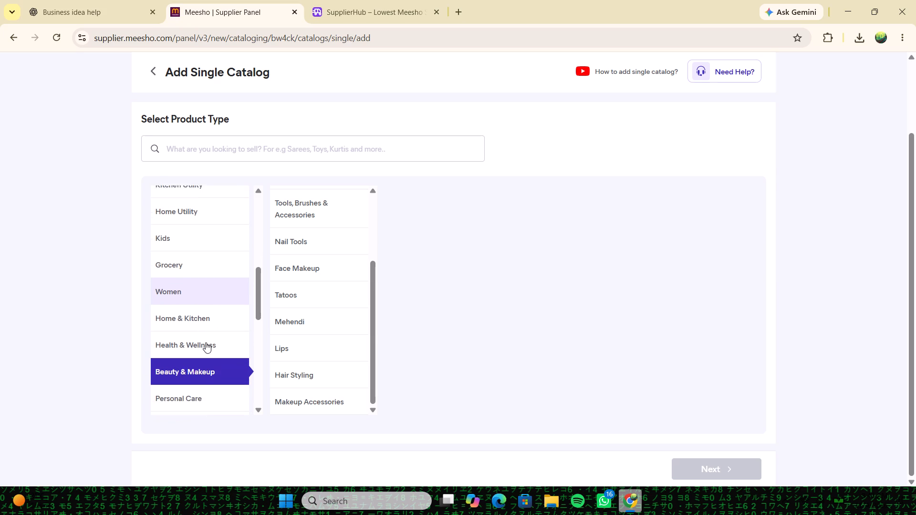
left_click(182, 317)
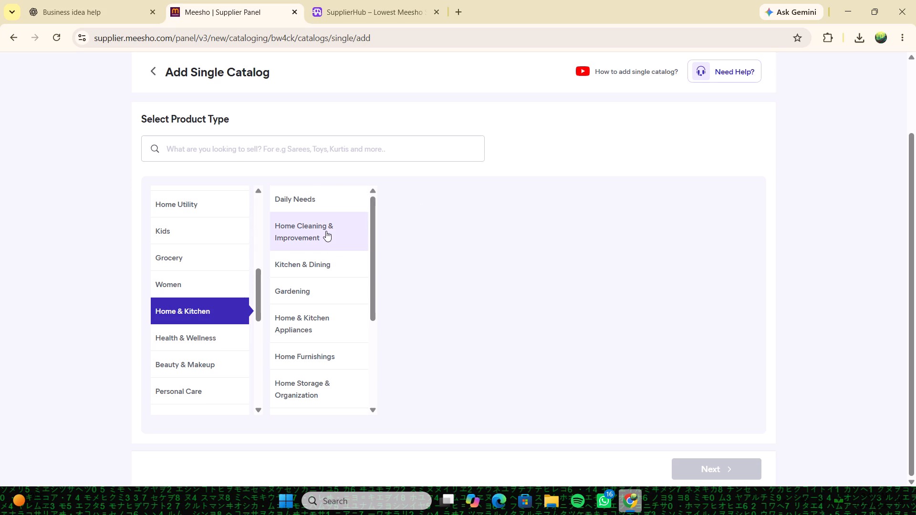
scroll(319, 265, "down", 1)
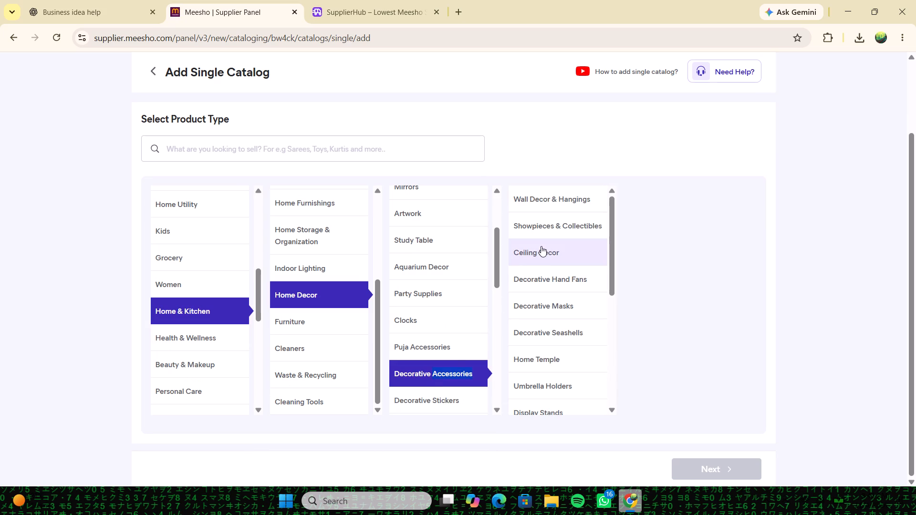
Look through the product types under Decorative Accessories for one that suits the key chain.
scroll(541, 244, "down", 1)
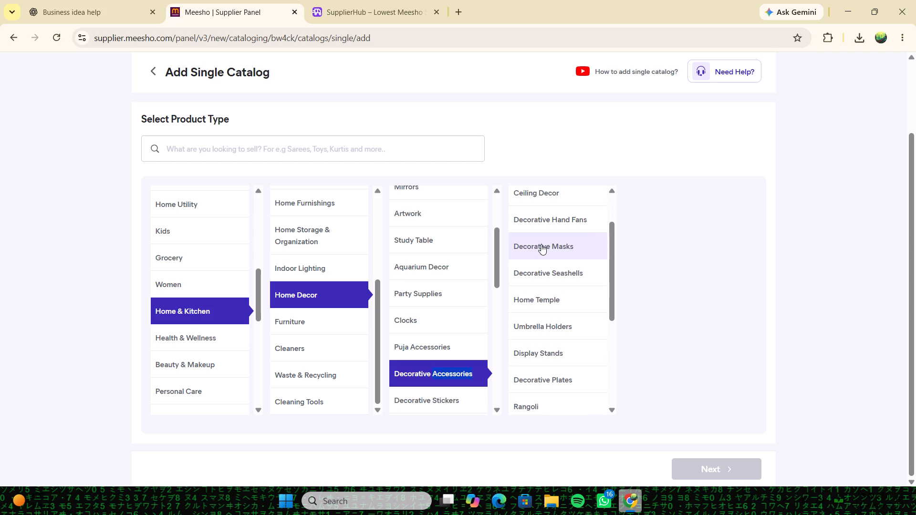
scroll(541, 244, "down", 1)
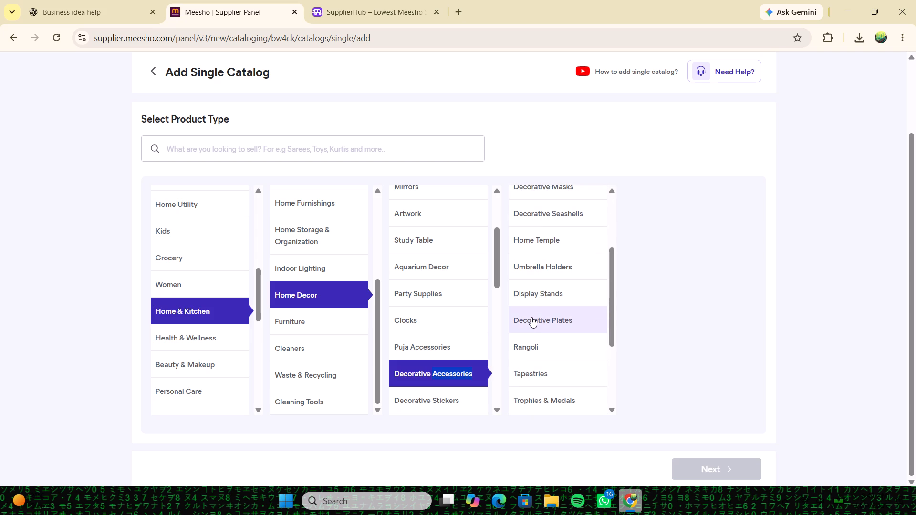
scroll(531, 317, "down", 1)
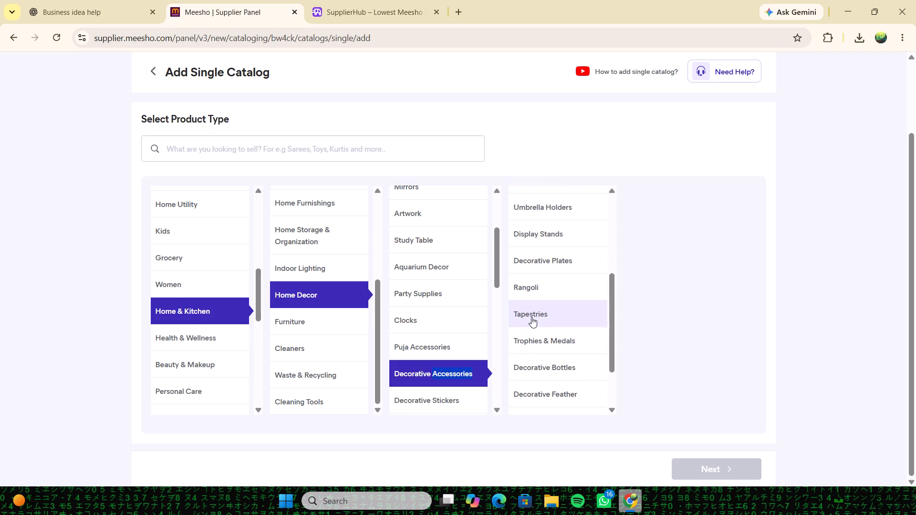
scroll(531, 317, "down", 3)
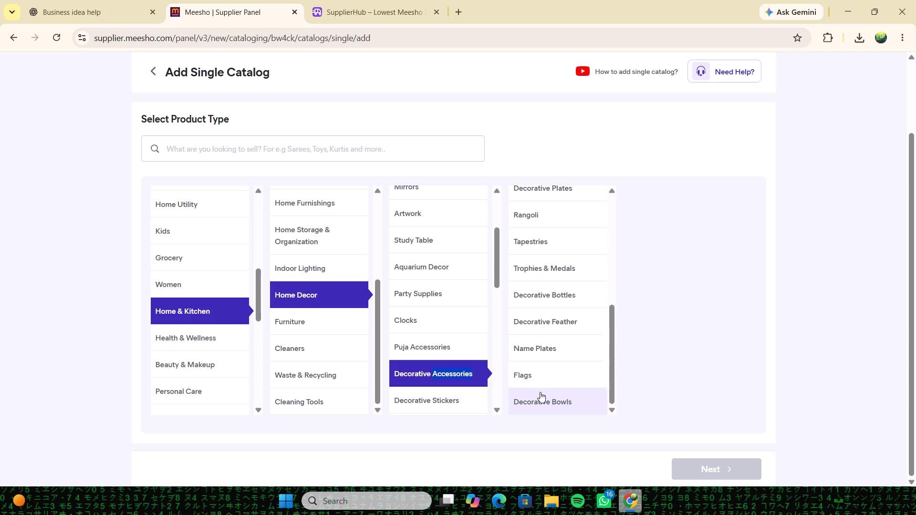
scroll(540, 392, "up", 1)
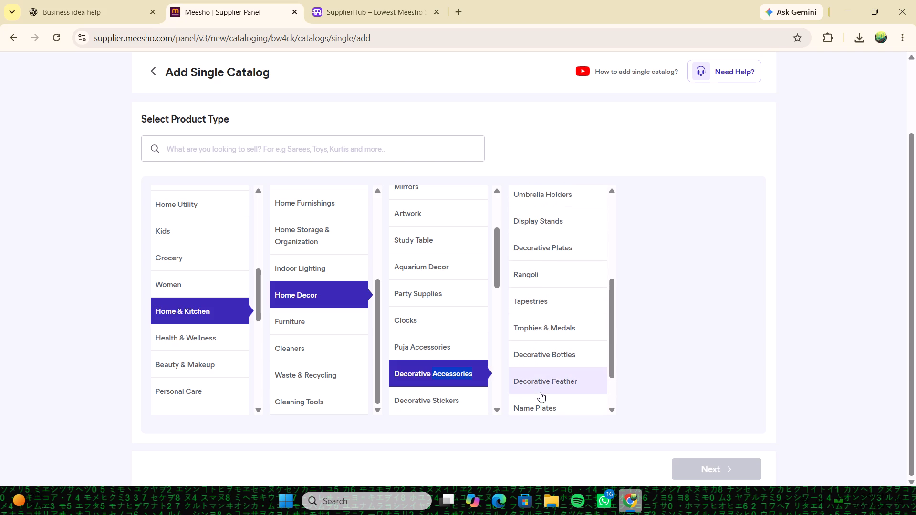
scroll(540, 392, "up", 1)
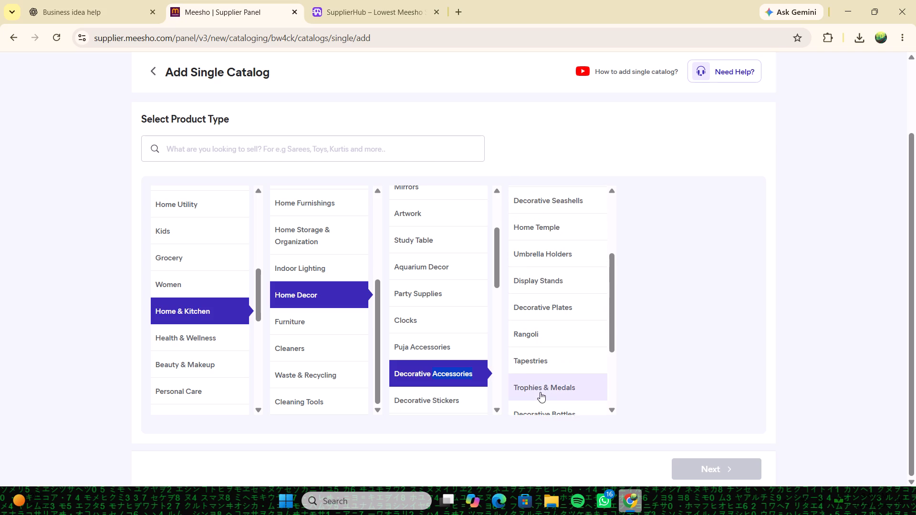
scroll(540, 392, "up", 1)
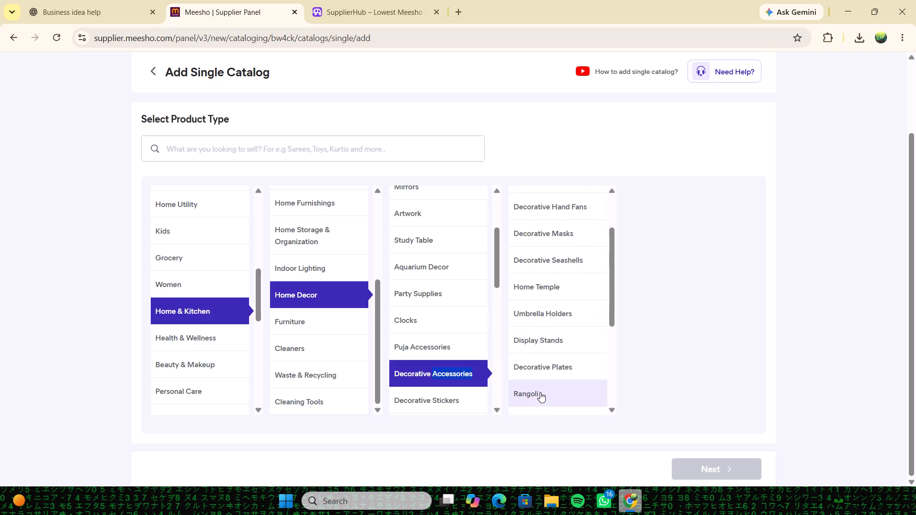
scroll(540, 392, "up", 1)
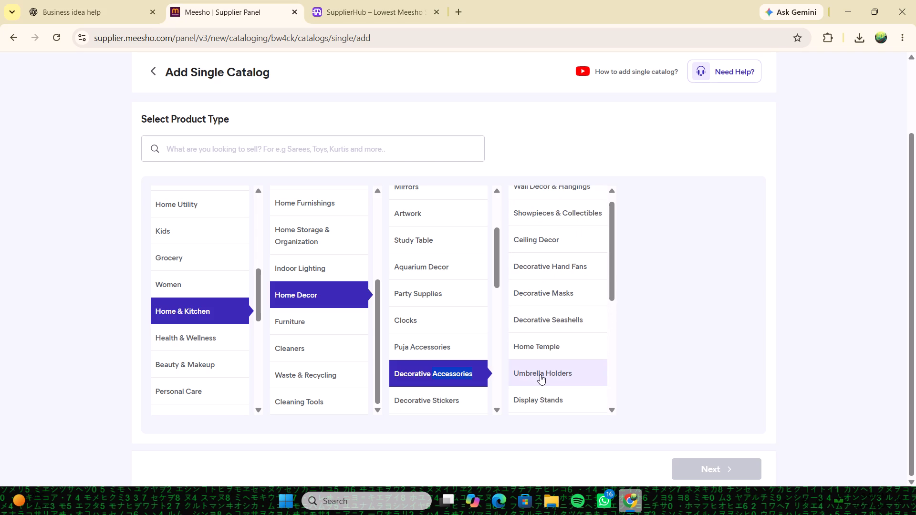
scroll(540, 374, "up", 2)
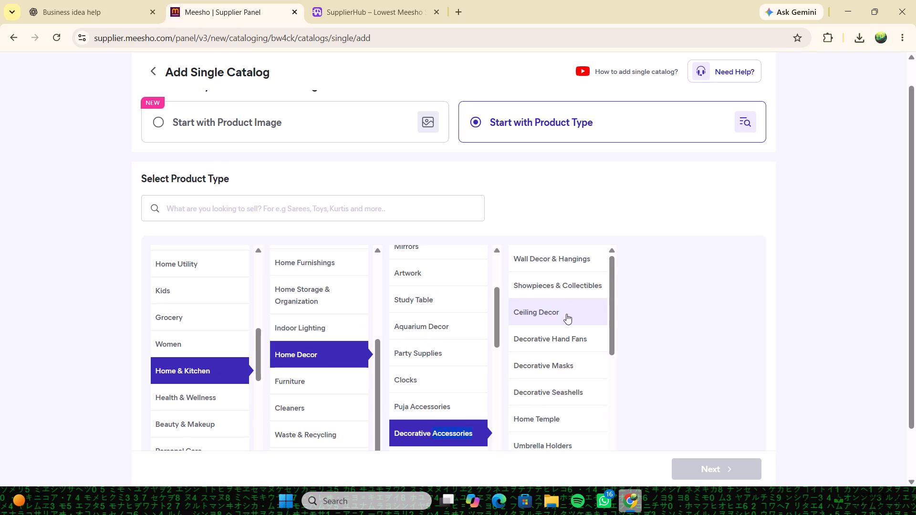
scroll(566, 314, "down", 1)
scroll(559, 378, "down", 1)
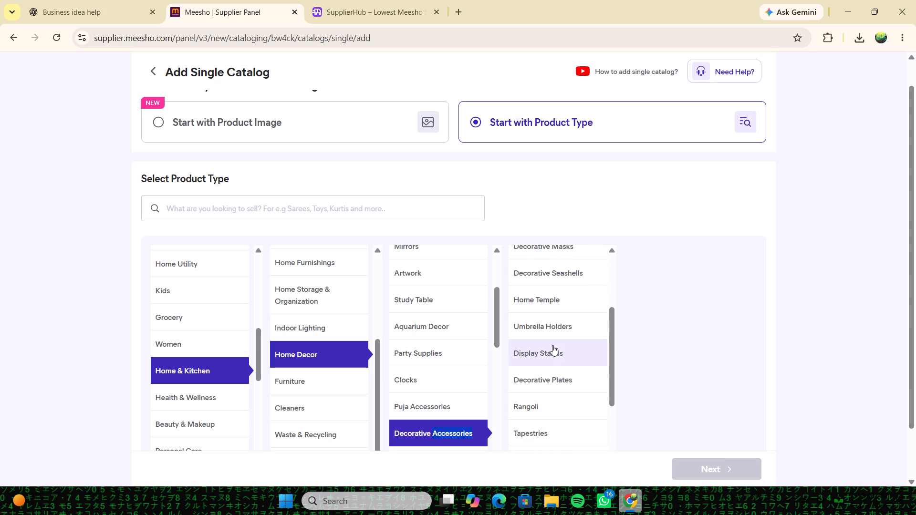
scroll(552, 345, "up", 1)
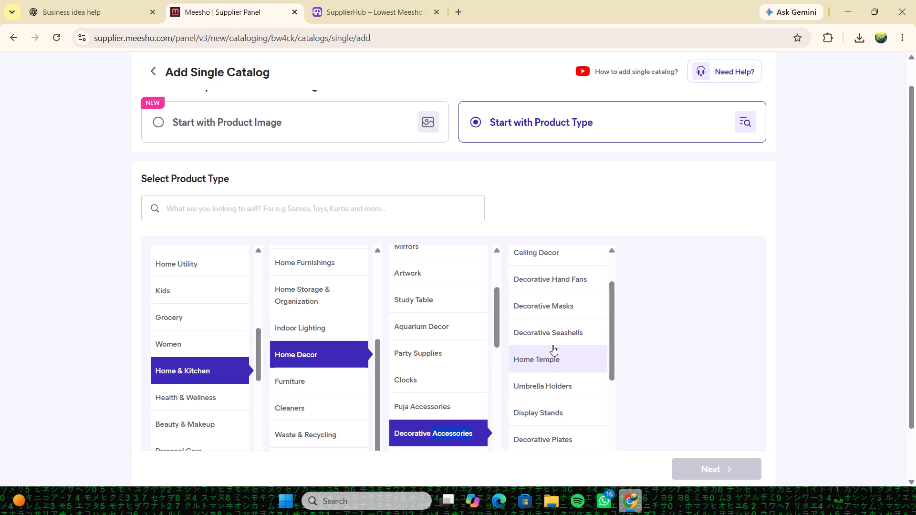
scroll(552, 345, "up", 1)
Choose Showpieces & Collectibles as the product type and proceed to the product images and details form.
left_click(554, 396)
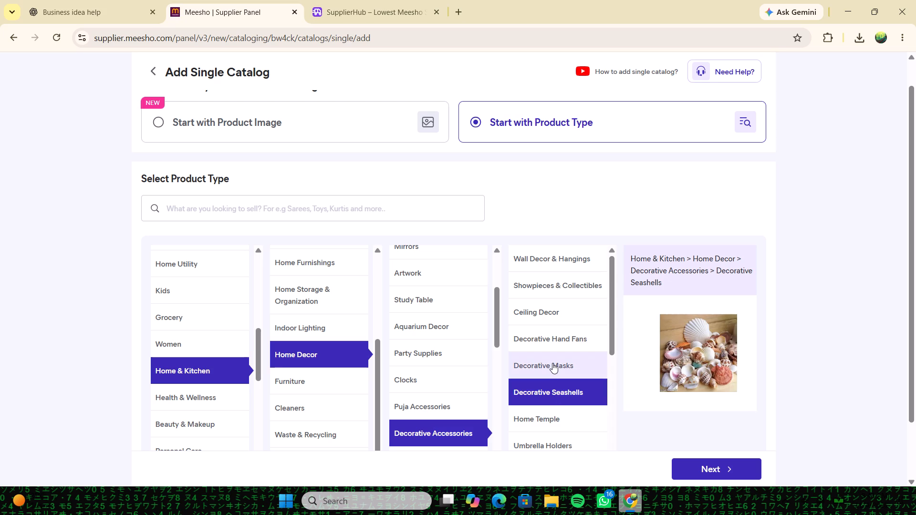
left_click(541, 292)
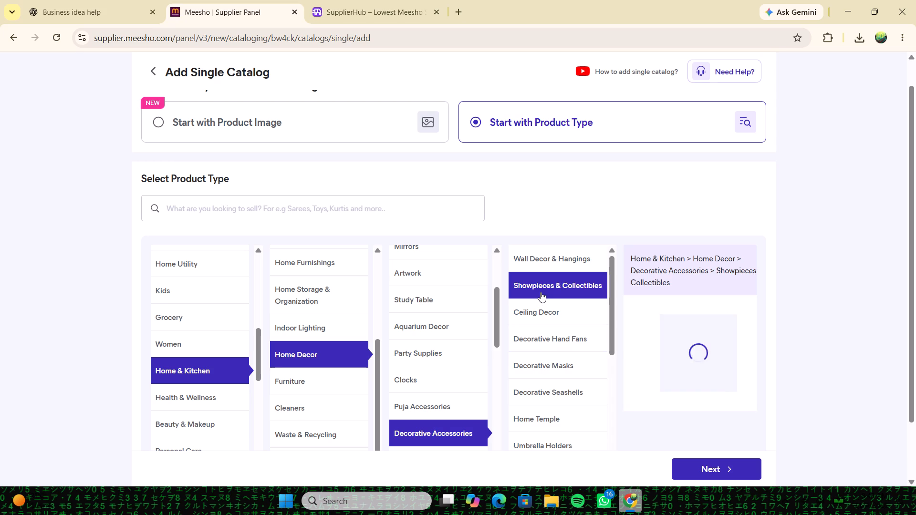
double_click(717, 469)
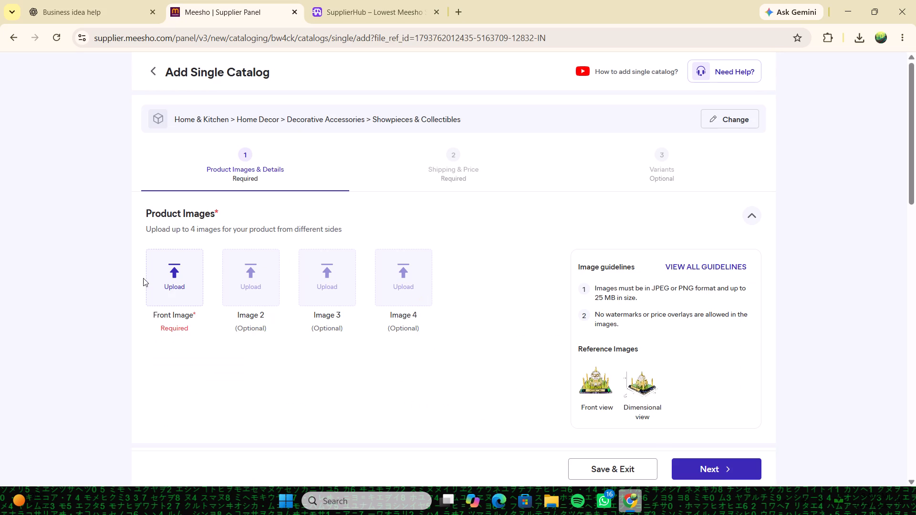
Upload the Elegant Handbag Charm Close-Up picture from Downloads as the product's front image.
left_click(175, 273)
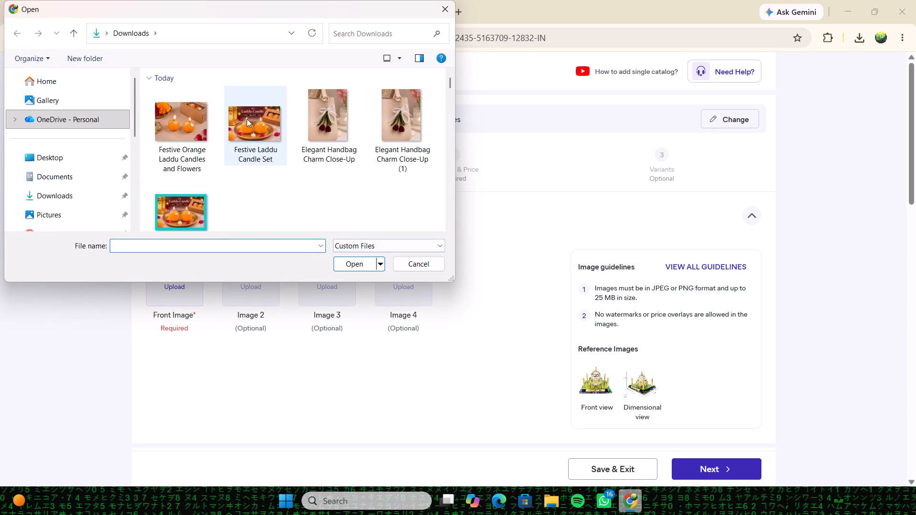
scroll(250, 126, "down", 2)
scroll(286, 198, "up", 3)
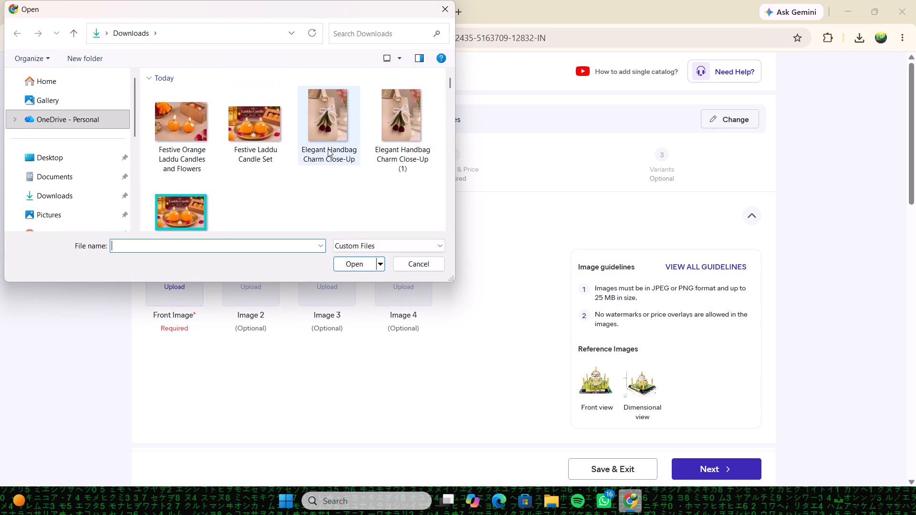
left_click(322, 132)
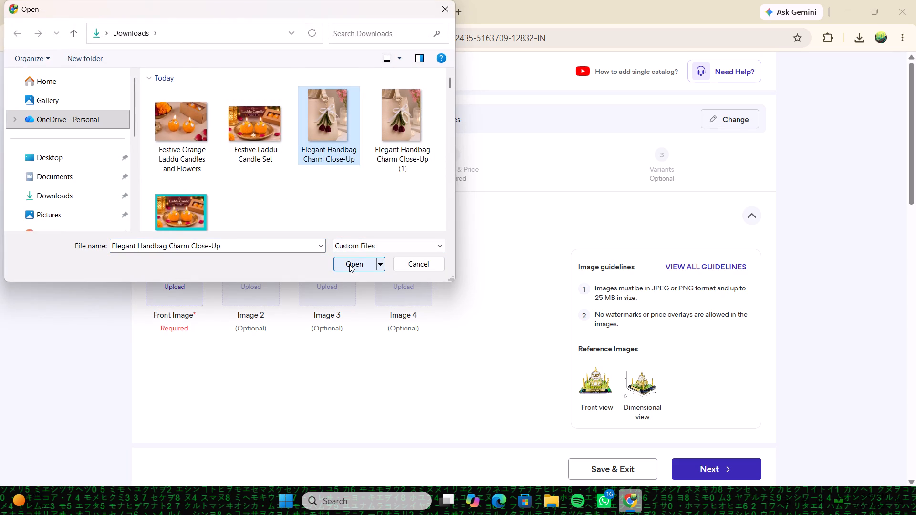
double_click(349, 264)
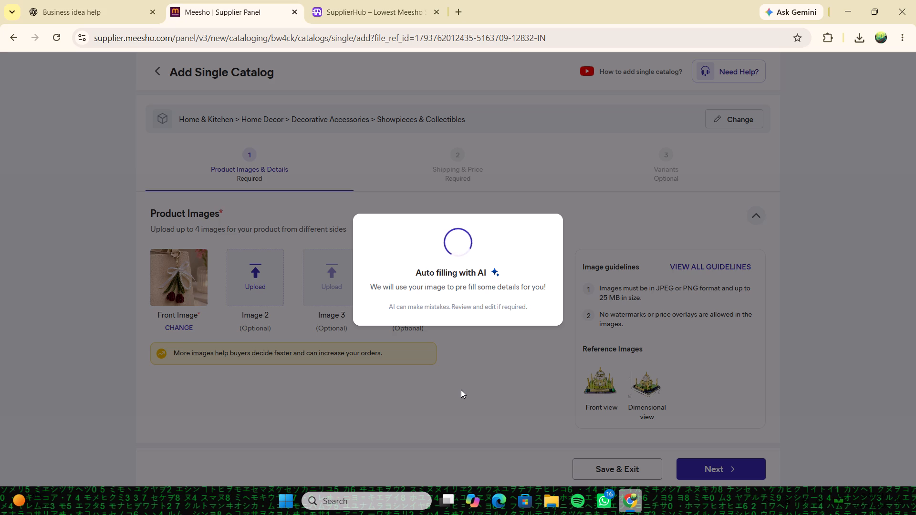
Set the product colour to Red in the product details and return to the product images section.
scroll(380, 361, "down", 3)
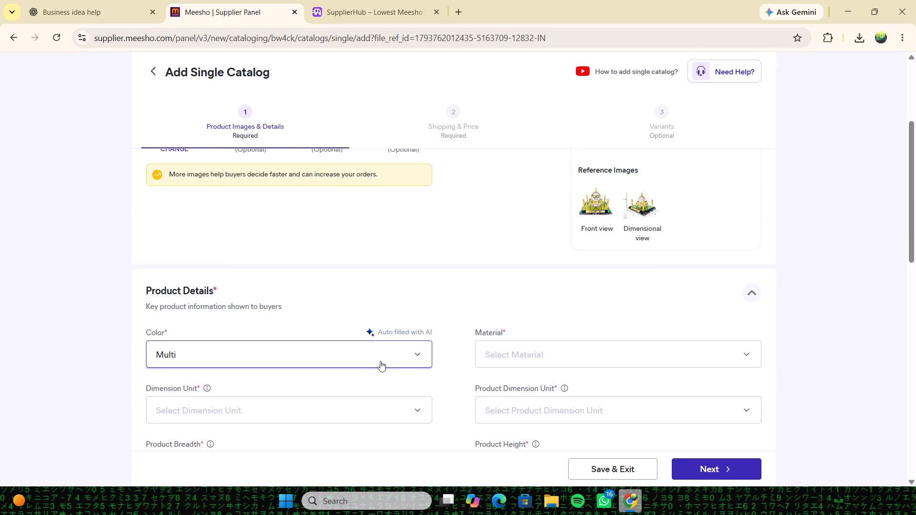
double_click(380, 361)
double_click(417, 352)
double_click(417, 352)
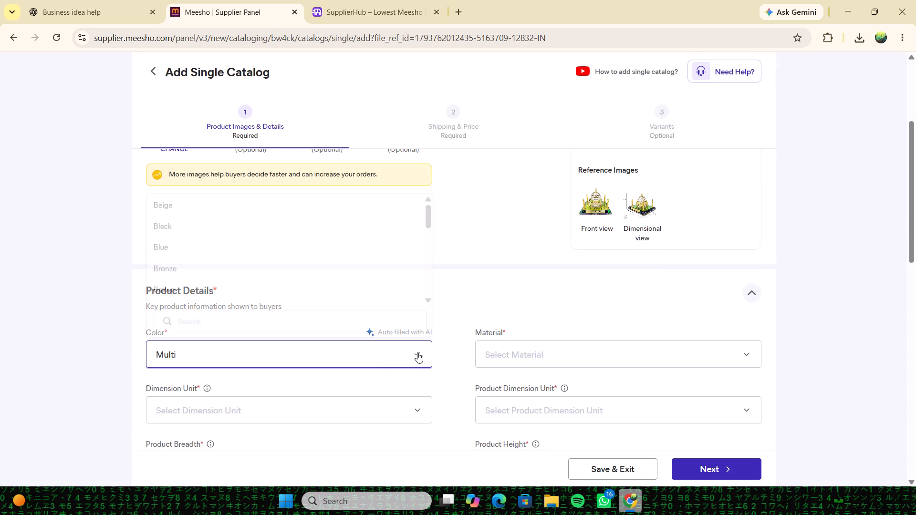
left_click(417, 352)
scroll(311, 257, "down", 1)
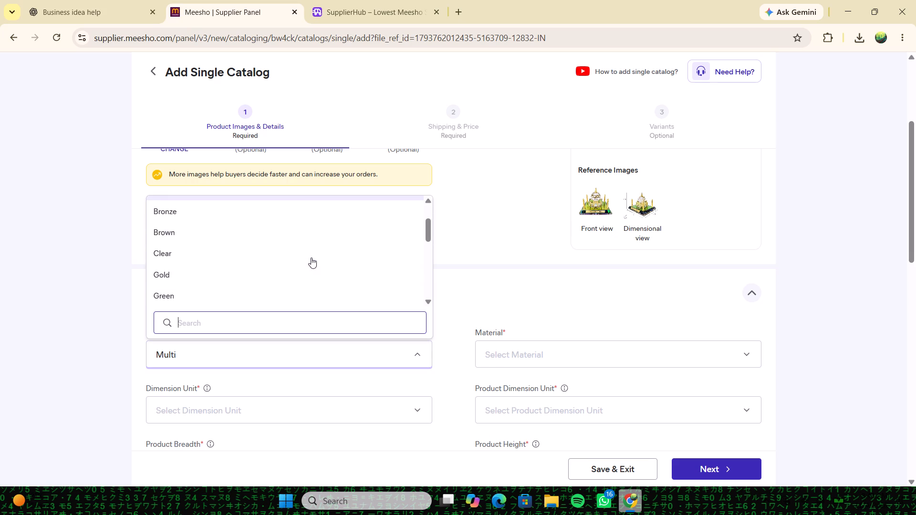
scroll(311, 257, "up", 4)
scroll(311, 257, "down", 1)
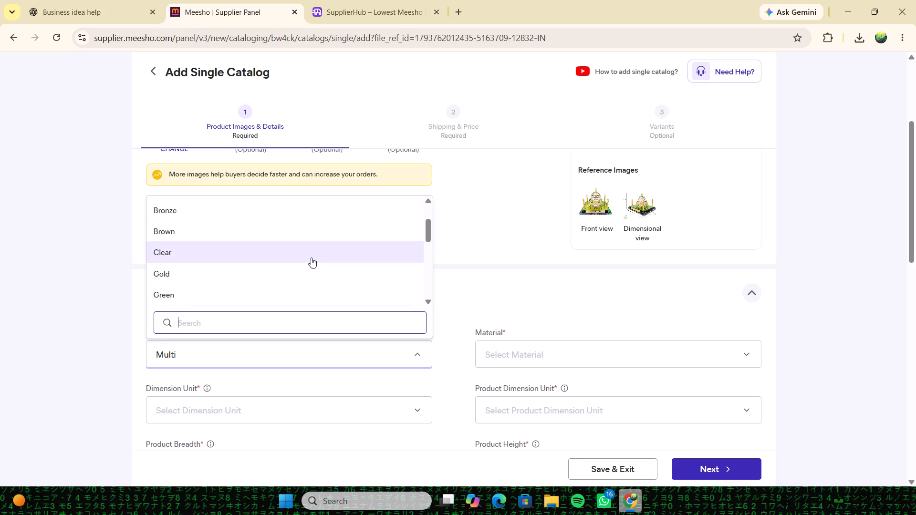
type("re")
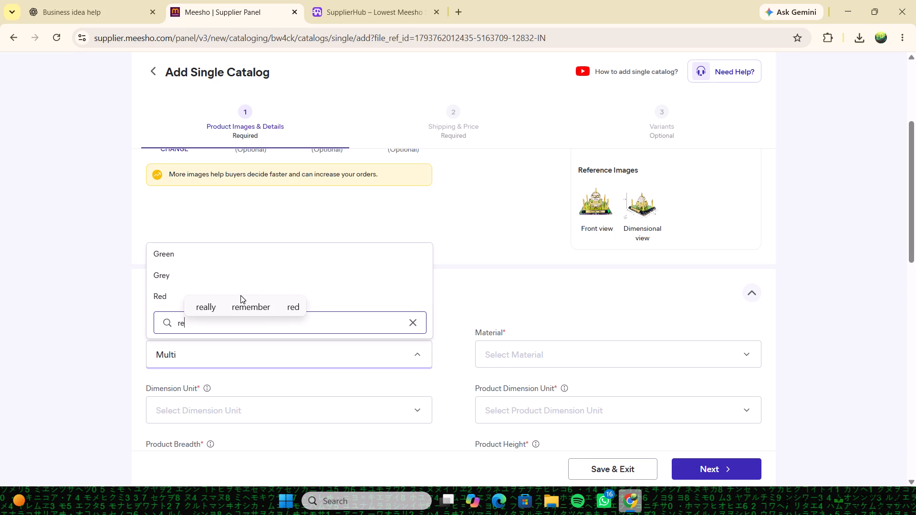
left_click(160, 290)
scroll(294, 323, "up", 2)
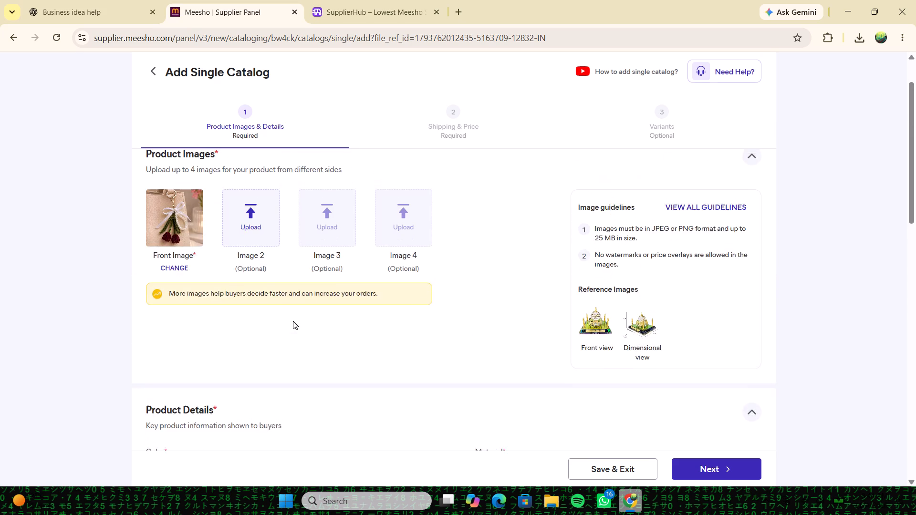
scroll(293, 321, "up", 3)
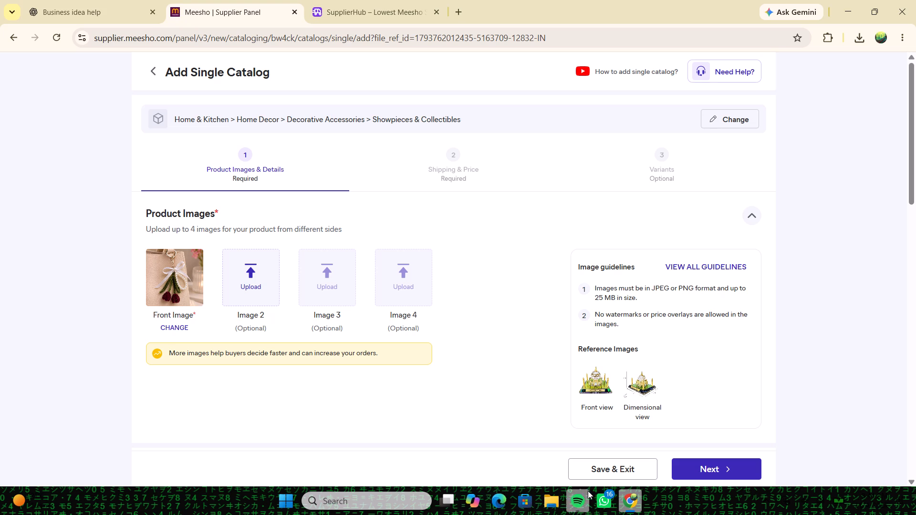
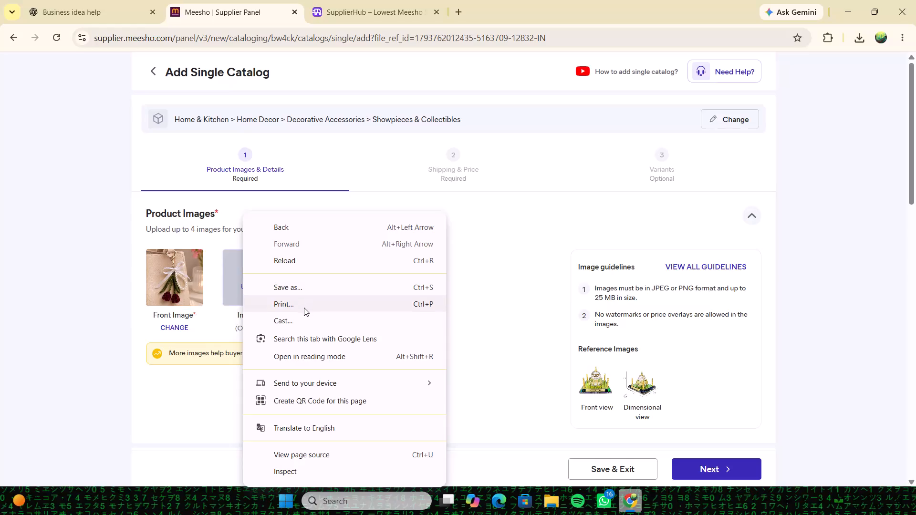
Browse the pictures in Downloads for a suitable second product image for the Image 2 slot.
left_click(188, 437)
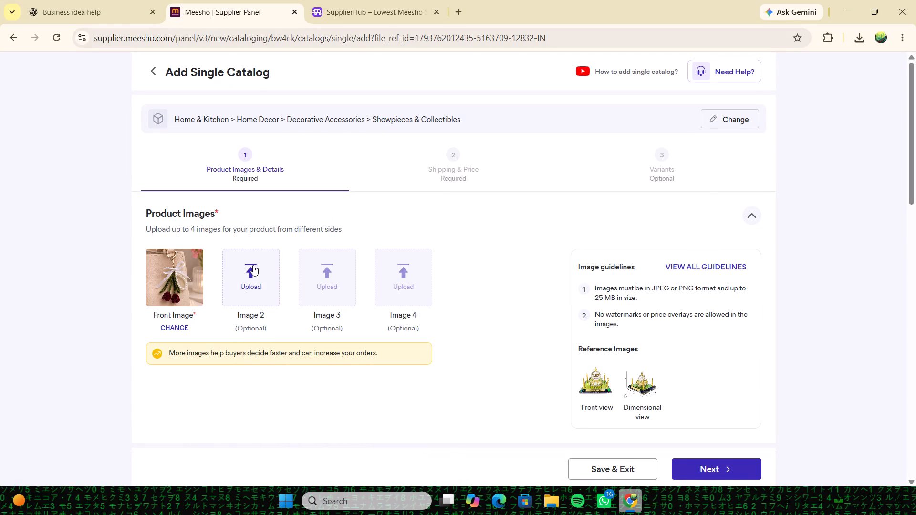
left_click(253, 265)
scroll(289, 169, "down", 1)
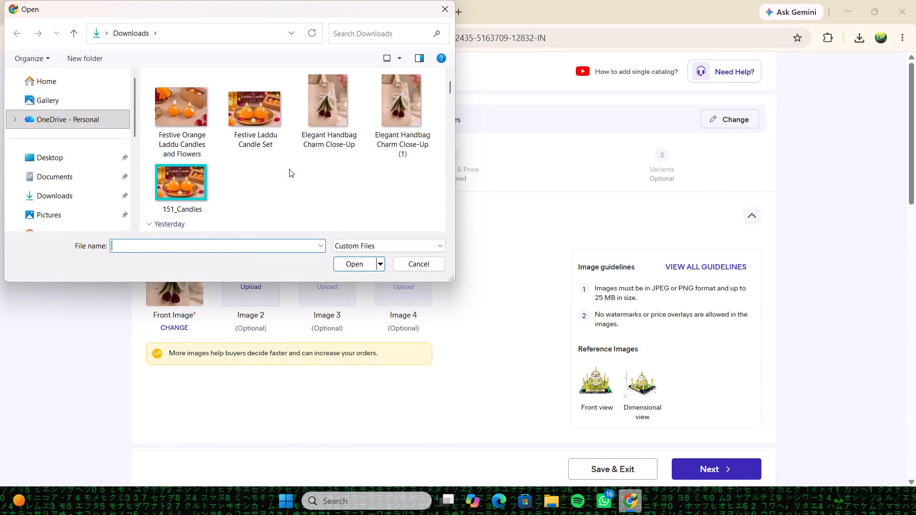
scroll(289, 169, "down", 8)
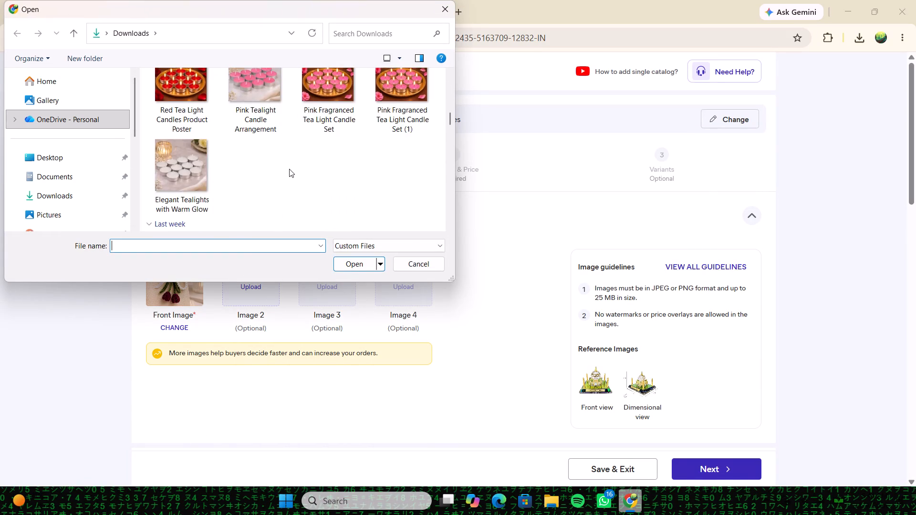
scroll(289, 169, "down", 6)
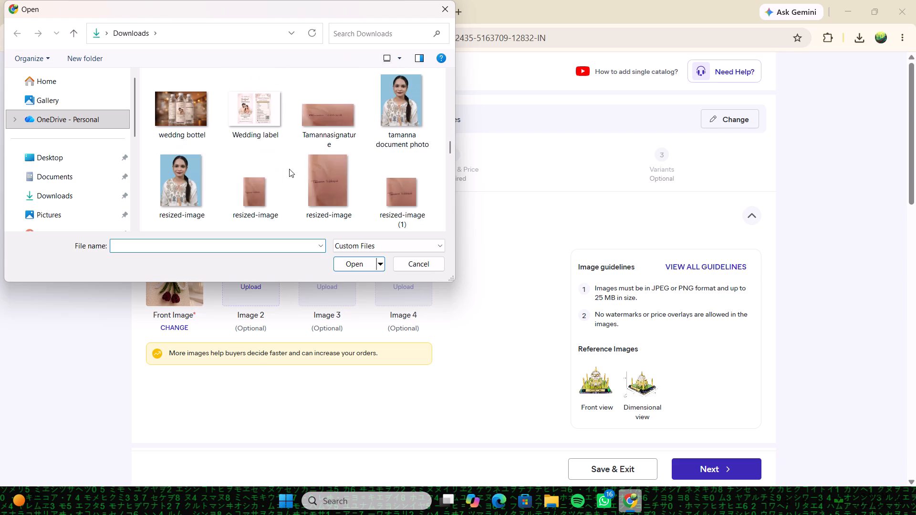
scroll(289, 169, "down", 6)
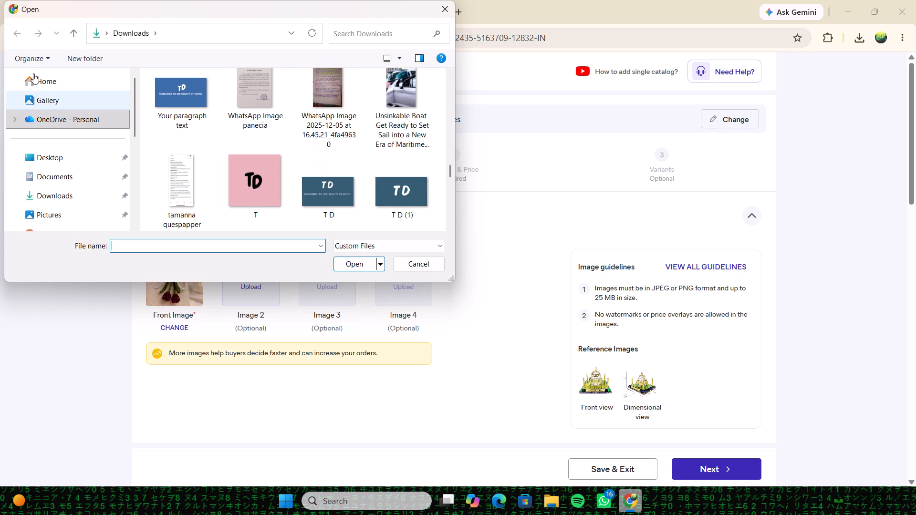
Look through the Gallery pictures for a second product image, then close the file picker without choosing one.
left_click(41, 92)
scroll(274, 150, "down", 2)
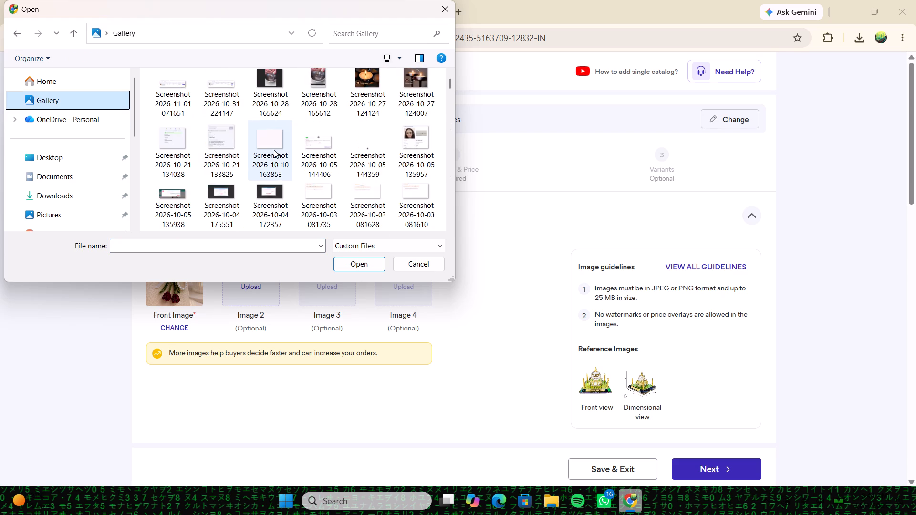
scroll(274, 150, "down", 7)
scroll(274, 150, "up", 2)
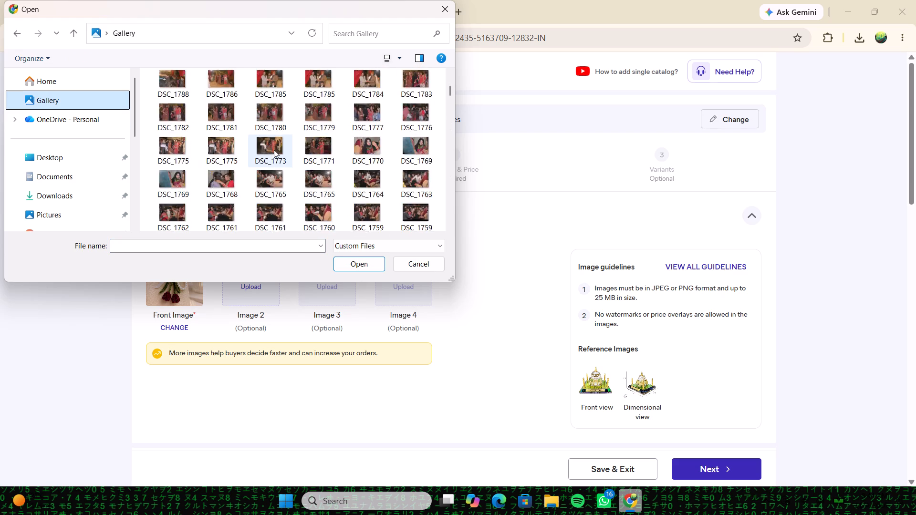
scroll(274, 150, "up", 7)
left_click(457, 8)
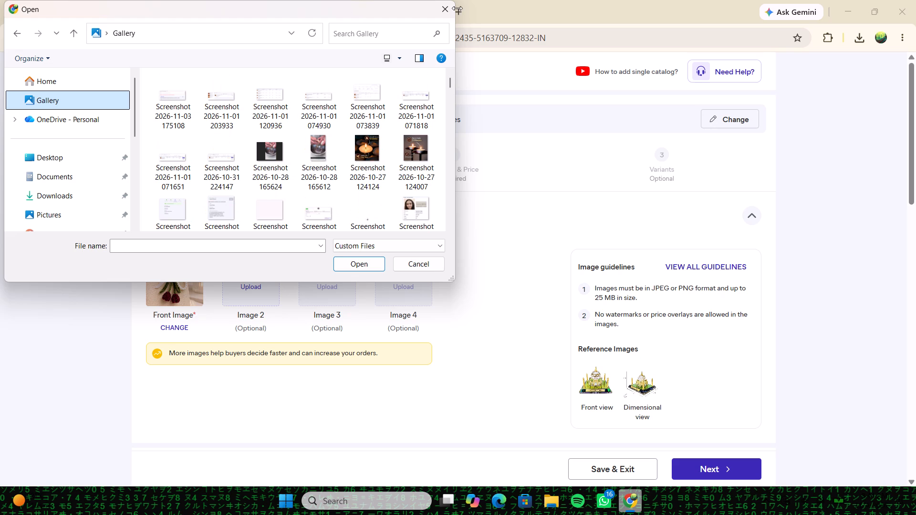
left_click(443, 11)
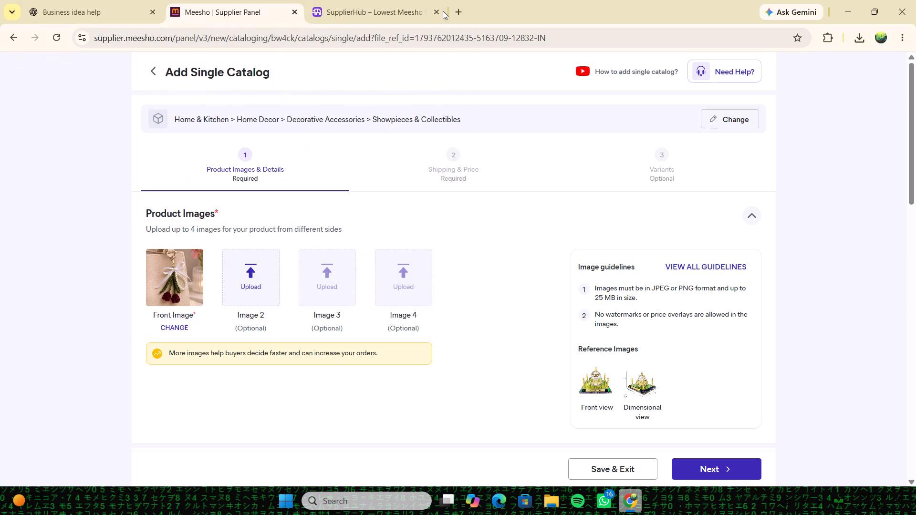
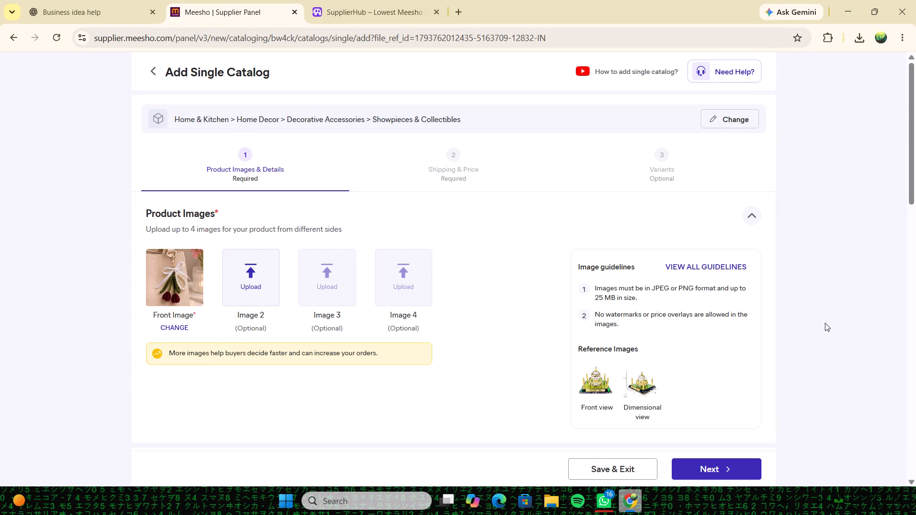
Switch to WhatsApp and save the open tulip key chain photo to the Desktop as a JPEG named key chain.
left_click(602, 502)
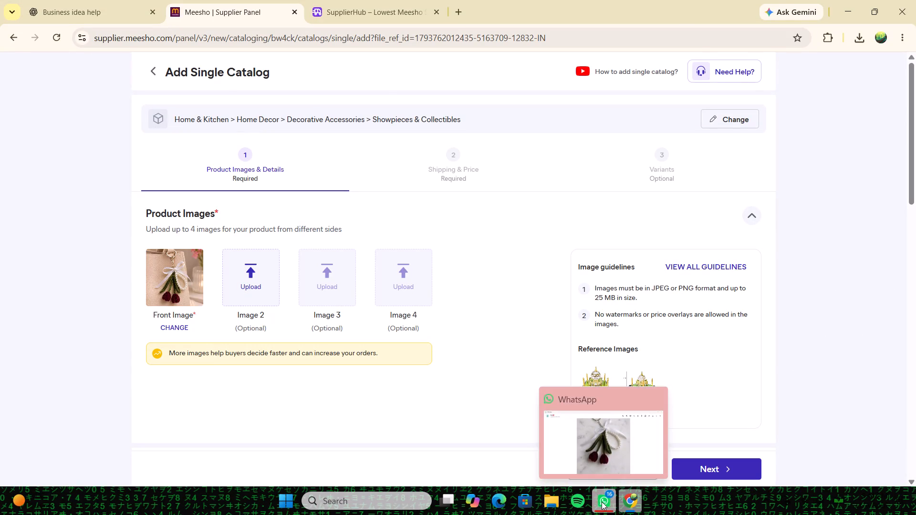
key("BackSpace")
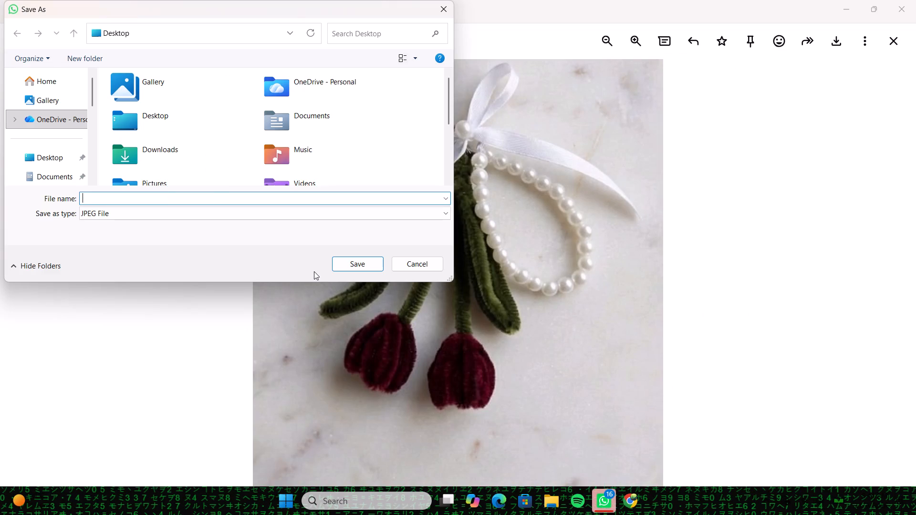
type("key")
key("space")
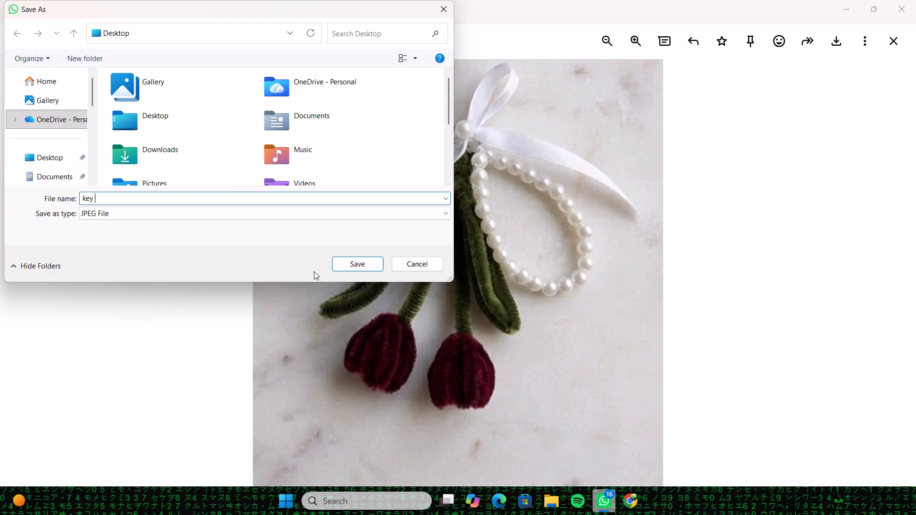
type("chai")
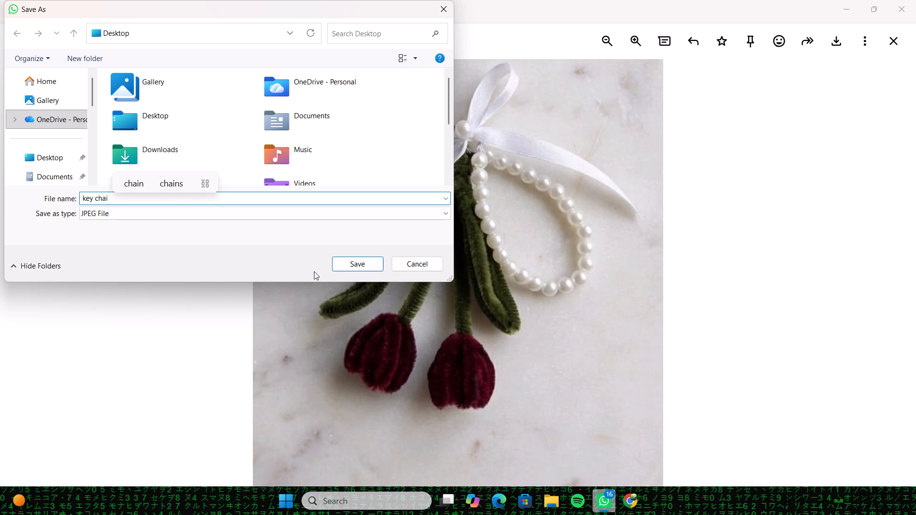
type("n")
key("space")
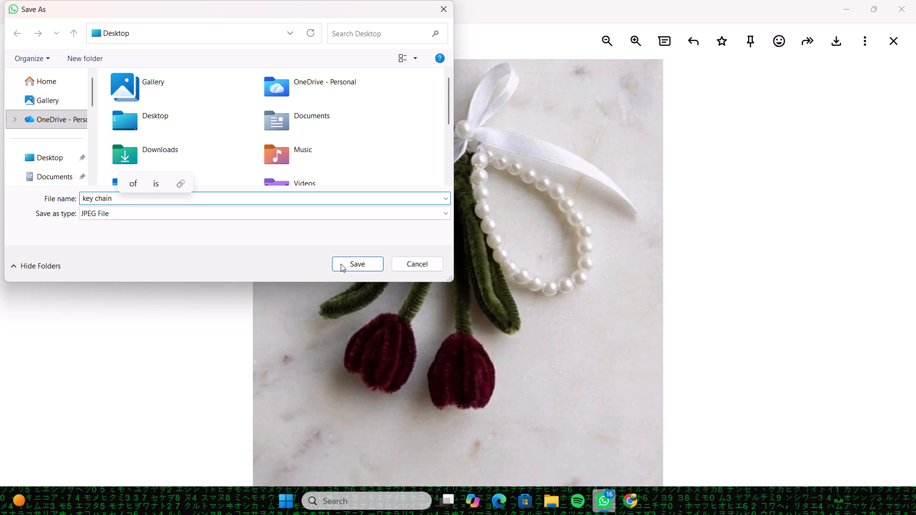
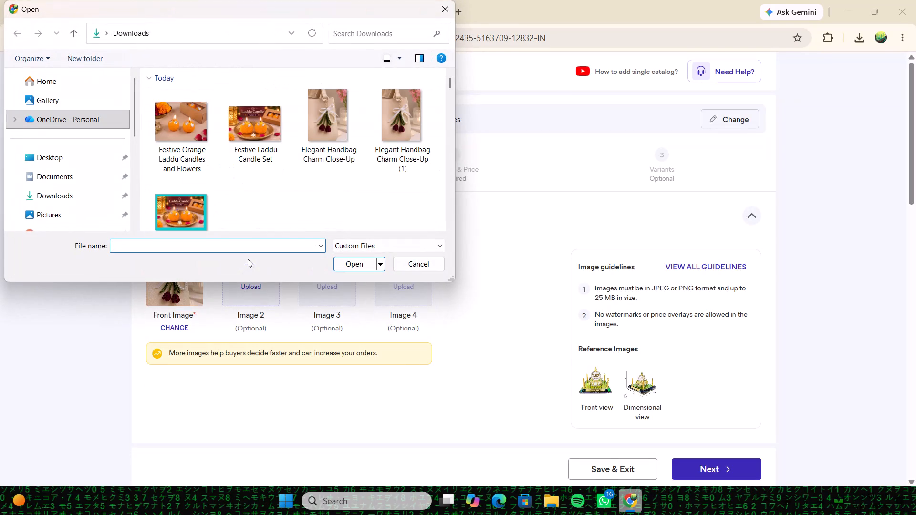
Upload the key chain picture from the Desktop folder as the product's second image.
scroll(345, 149, "down", 3)
scroll(345, 150, "up", 4)
scroll(345, 153, "down", 2)
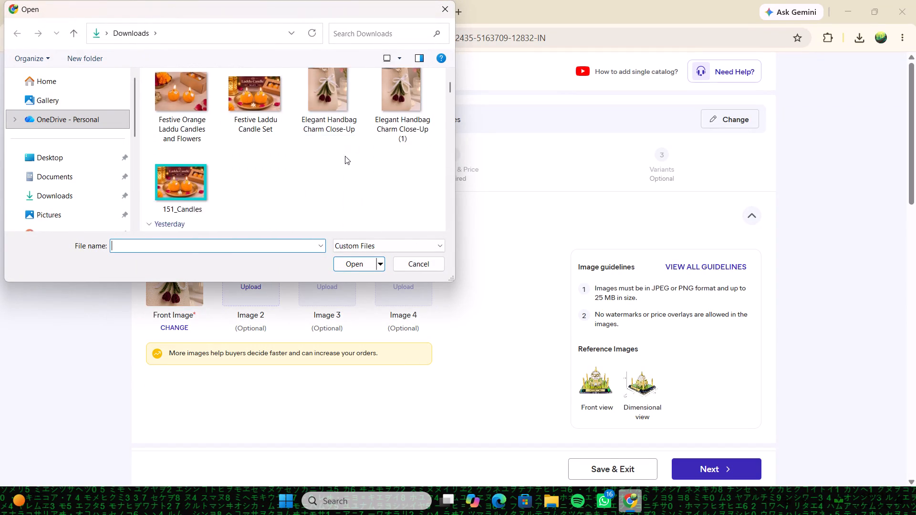
scroll(345, 156, "down", 3)
left_click(62, 101)
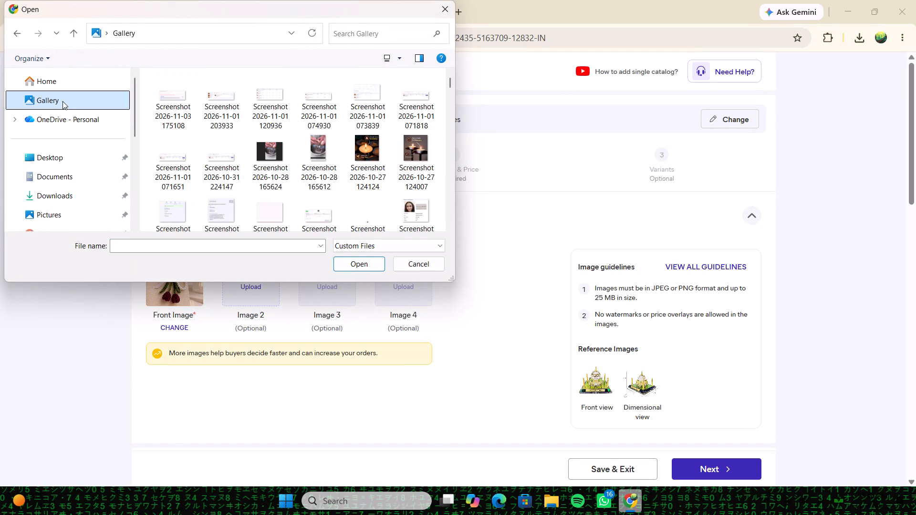
left_click(64, 80)
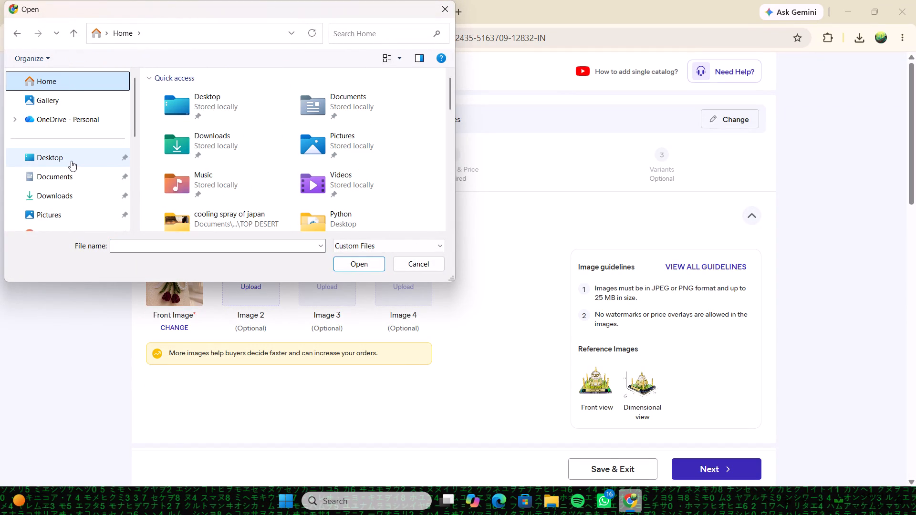
left_click(71, 158)
left_click(262, 110)
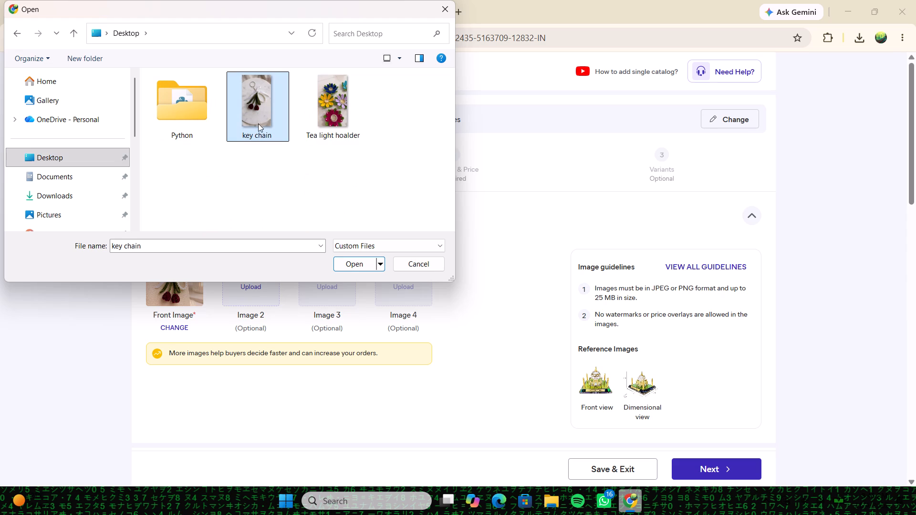
left_click(347, 260)
Look through the Material options in the product details for one that suits the key chain.
scroll(405, 237, "down", 3)
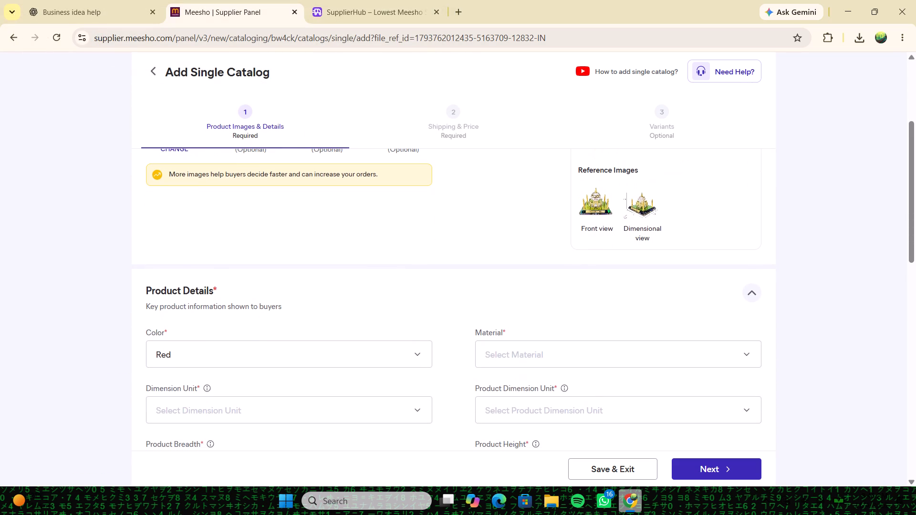
scroll(463, 308, "down", 1)
left_click(489, 290)
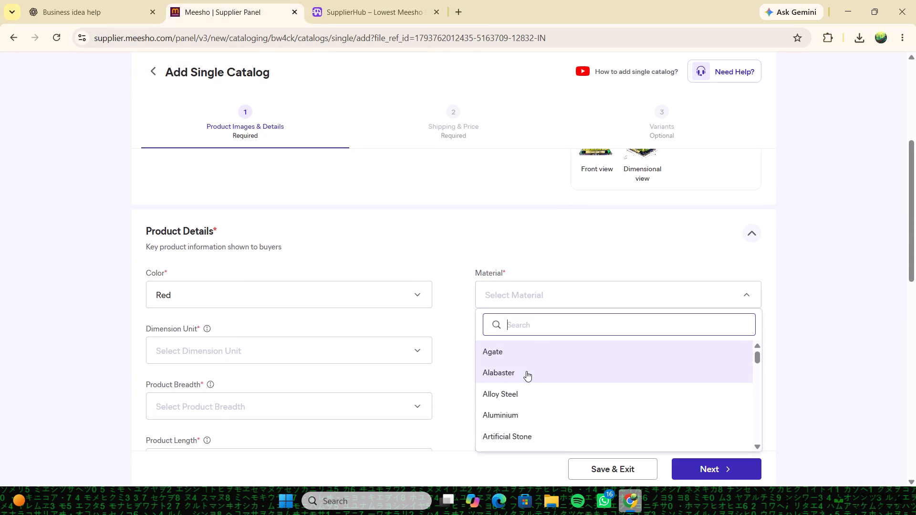
scroll(526, 383, "down", 1)
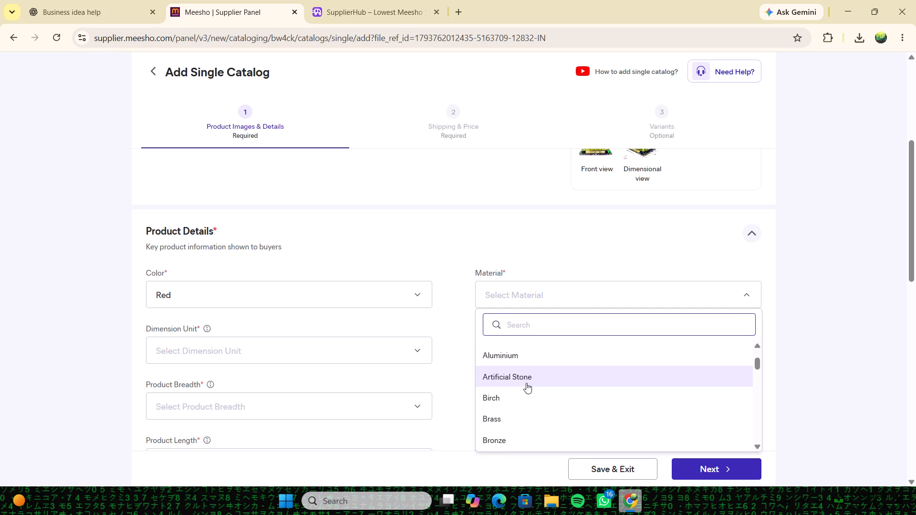
scroll(525, 383, "down", 1)
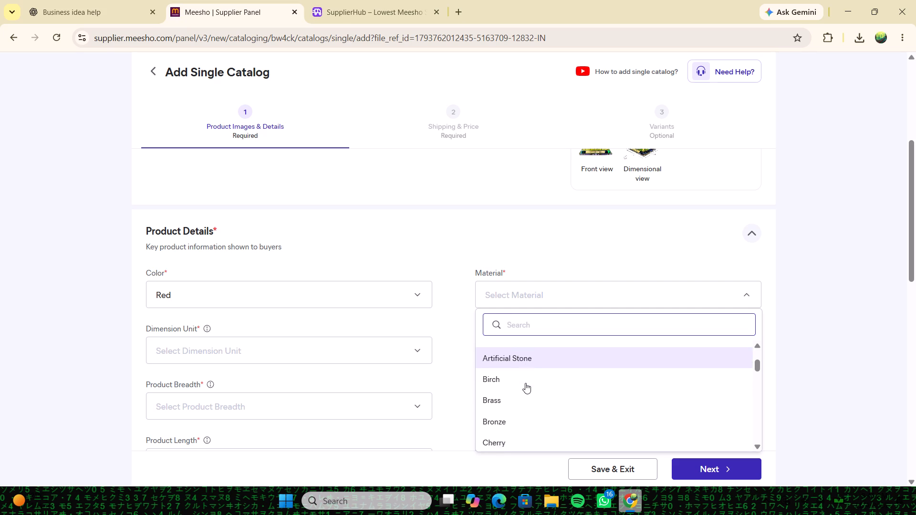
scroll(525, 383, "down", 1)
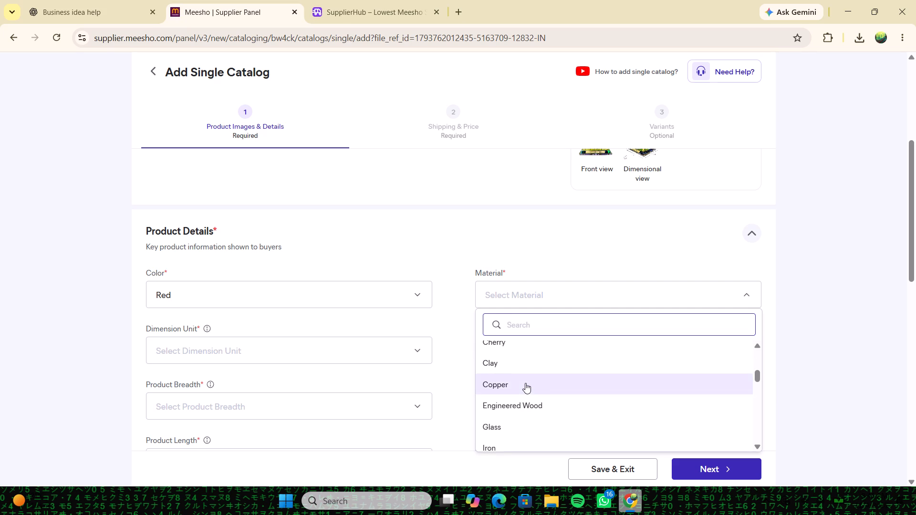
scroll(525, 383, "down", 3)
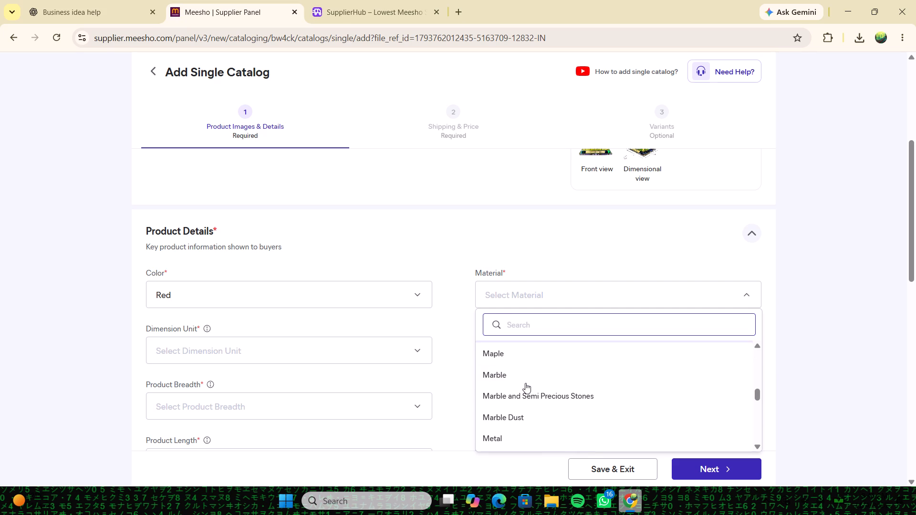
scroll(525, 383, "down", 2)
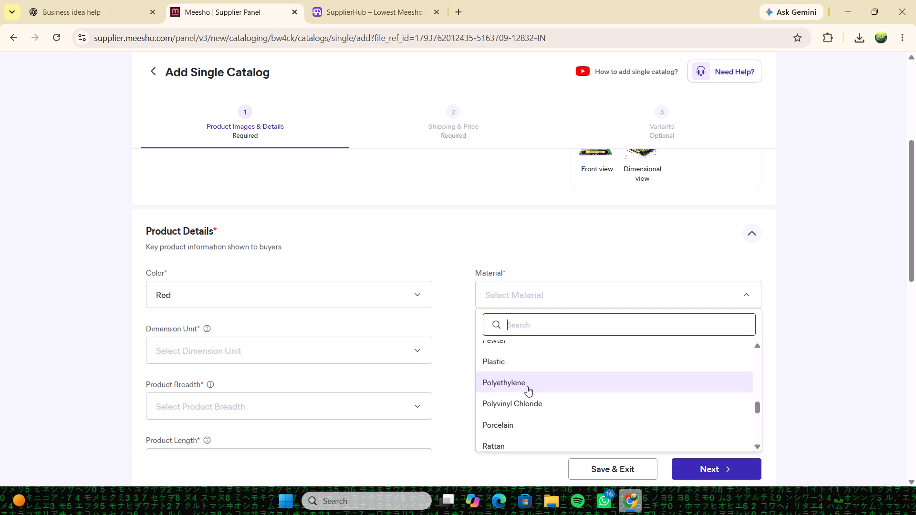
scroll(529, 410, "down", 1)
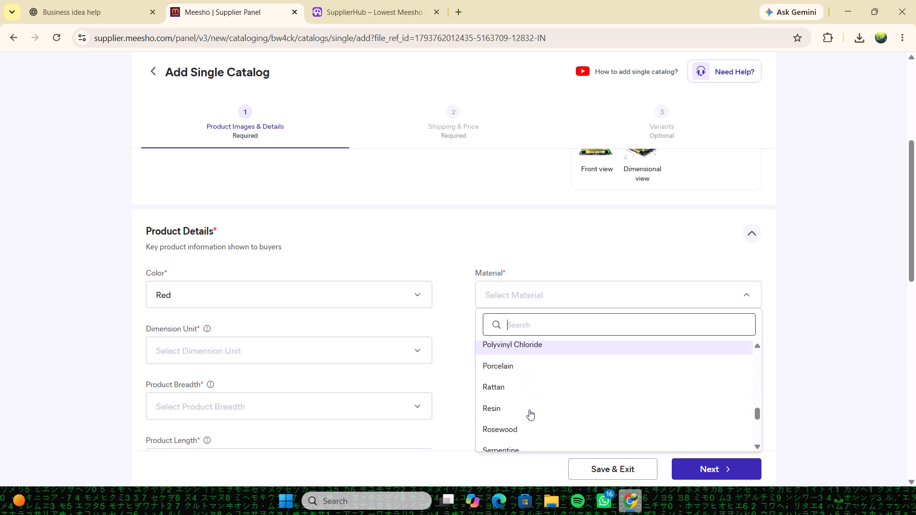
scroll(529, 410, "down", 5)
scroll(526, 408, "up", 1)
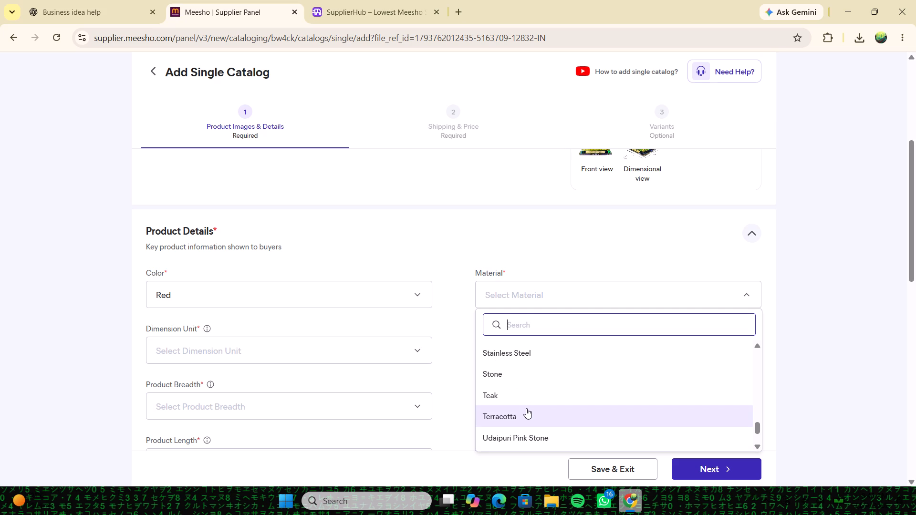
scroll(526, 408, "up", 2)
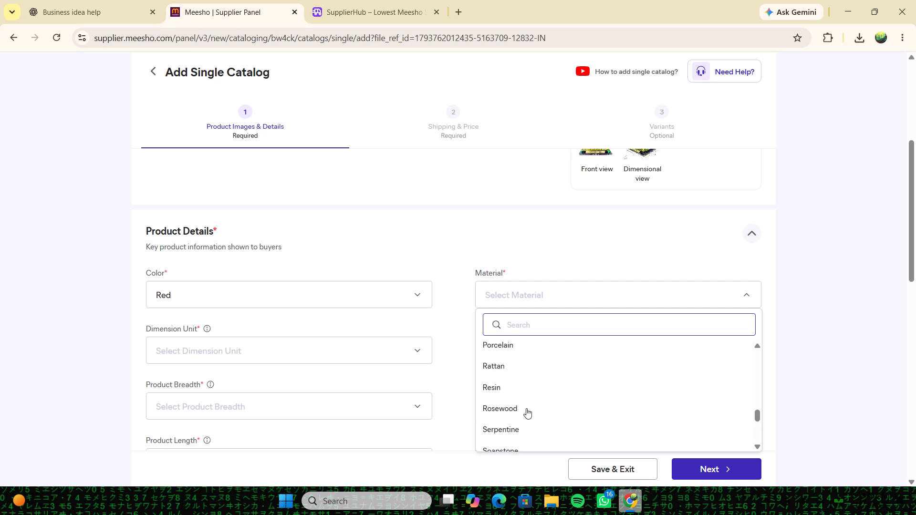
scroll(526, 408, "up", 2)
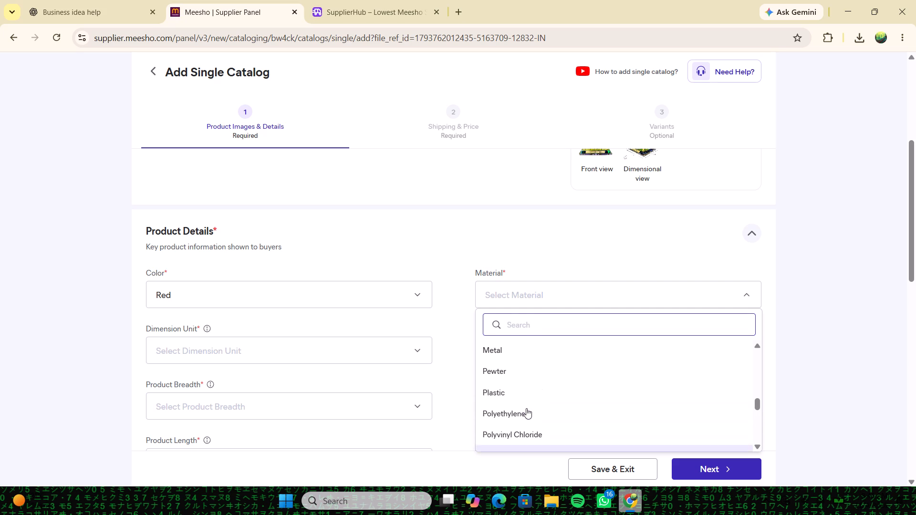
scroll(526, 408, "up", 3)
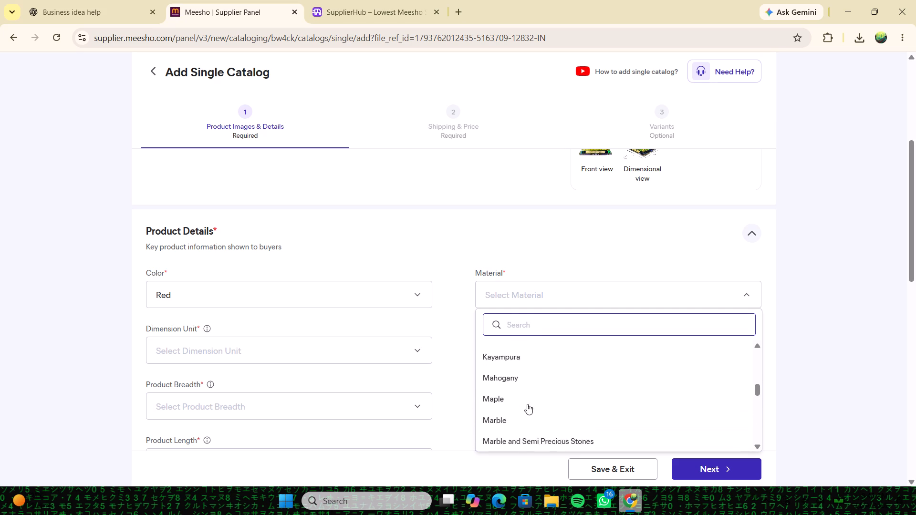
scroll(527, 404, "up", 4)
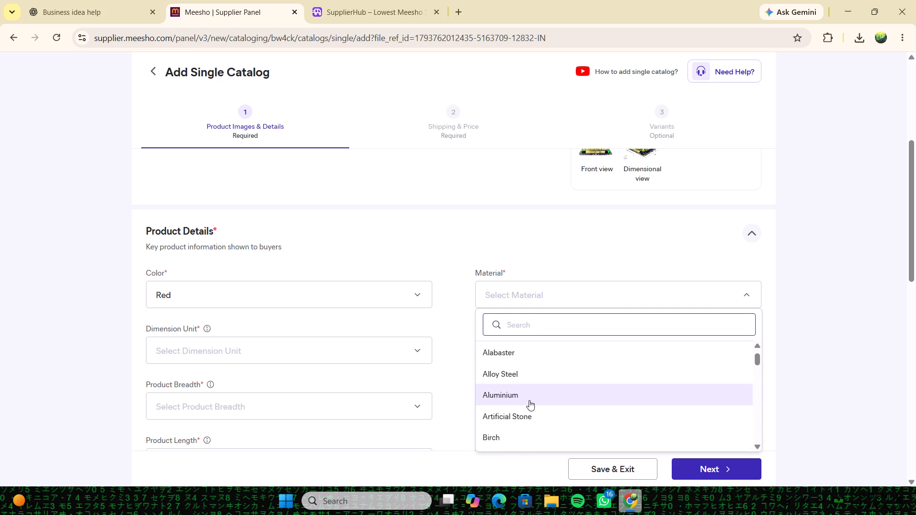
scroll(529, 400, "up", 3)
Set the product material to Engineered Wood.
scroll(514, 391, "down", 1)
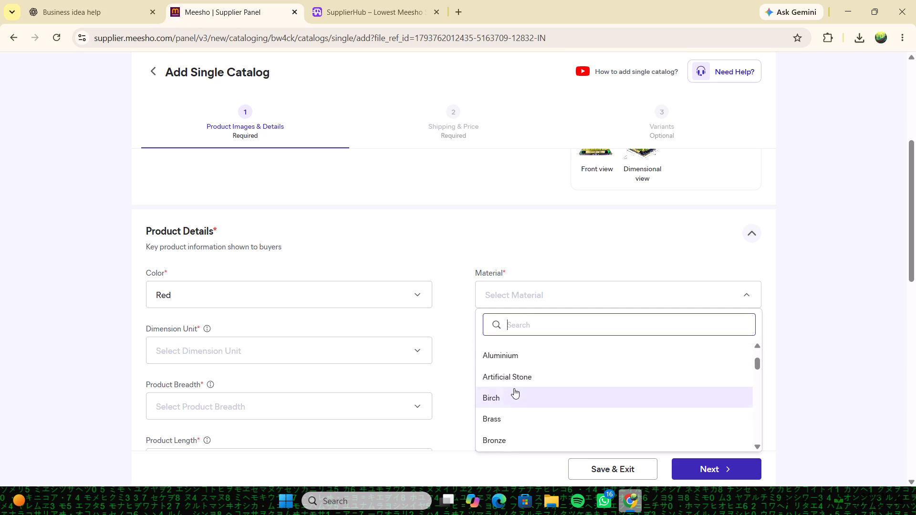
scroll(511, 384, "down", 3)
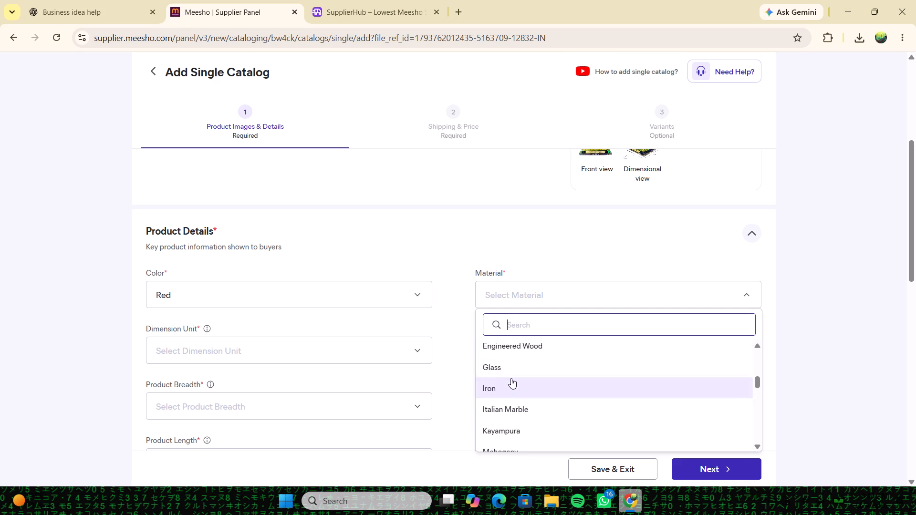
left_click(510, 350)
Set both the Dimension Unit and the Product Dimension Unit to cm.
scroll(358, 317, "down", 1)
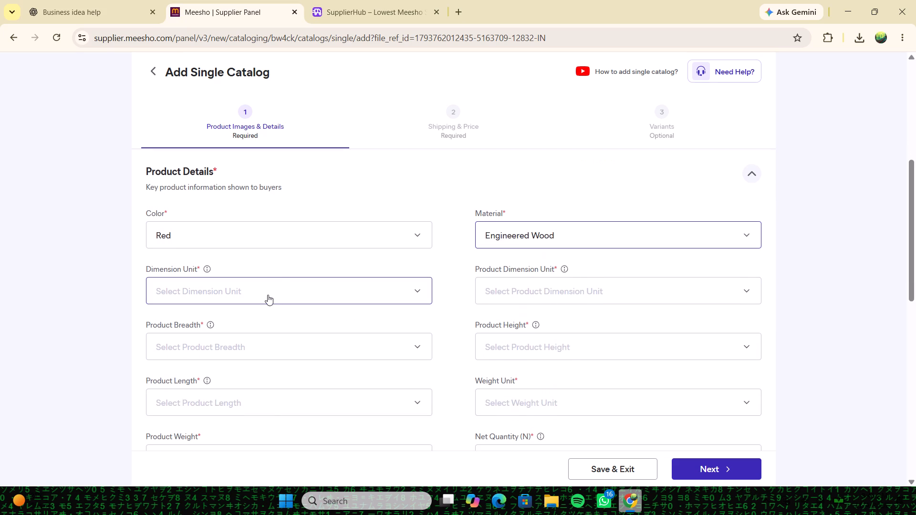
double_click(265, 292)
left_click(412, 295)
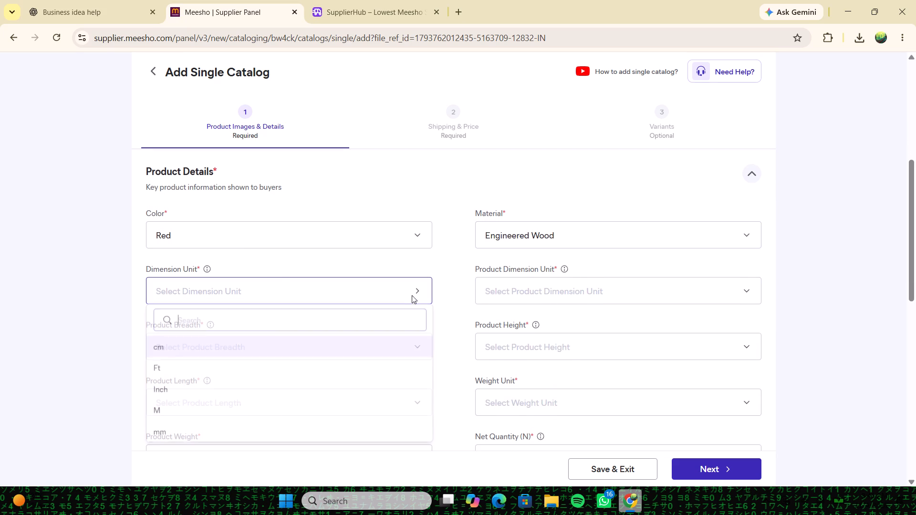
left_click(210, 346)
left_click(497, 281)
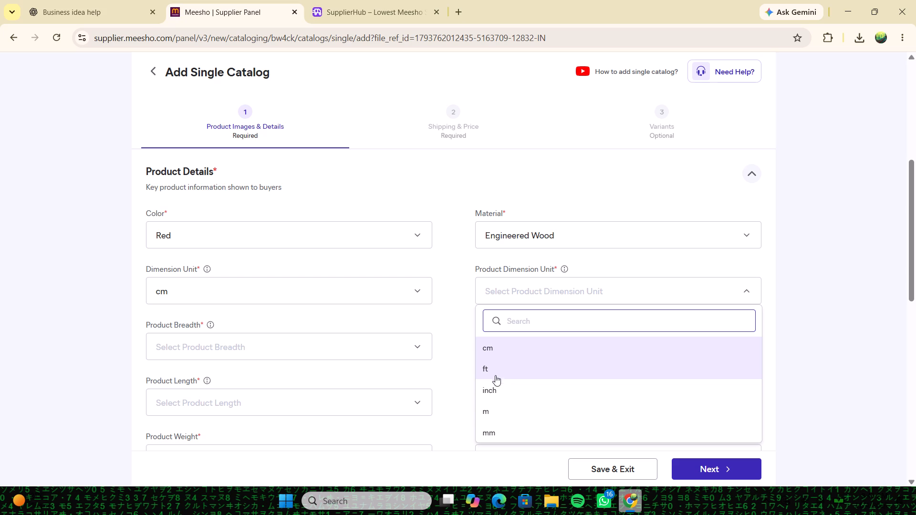
left_click(493, 347)
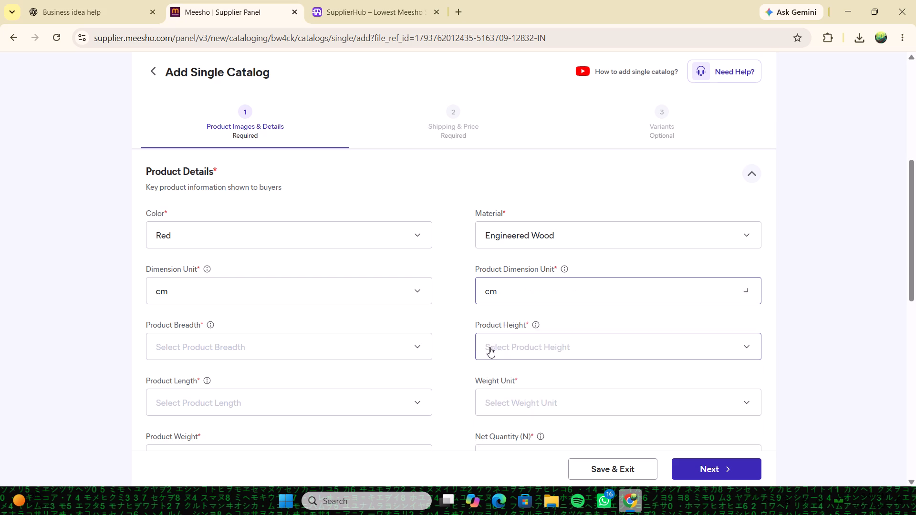
Set the product breadth, height and length to 4 each.
scroll(355, 285, "down", 1)
left_click(320, 278)
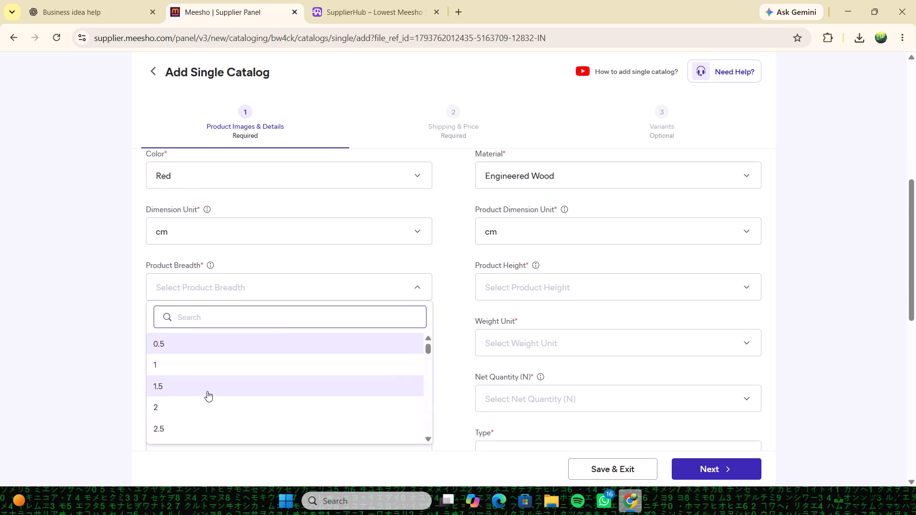
scroll(207, 391, "down", 1)
left_click(190, 430)
left_click(557, 275)
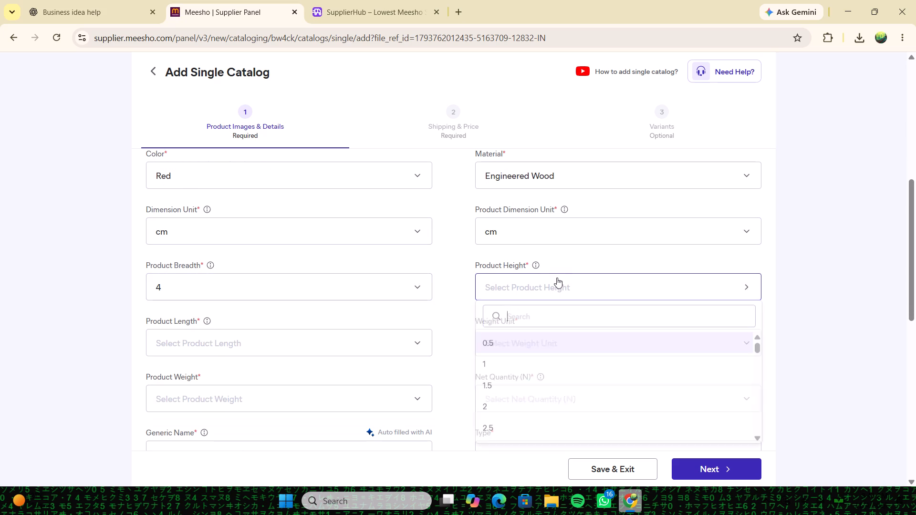
scroll(497, 355, "down", 1)
left_click(485, 429)
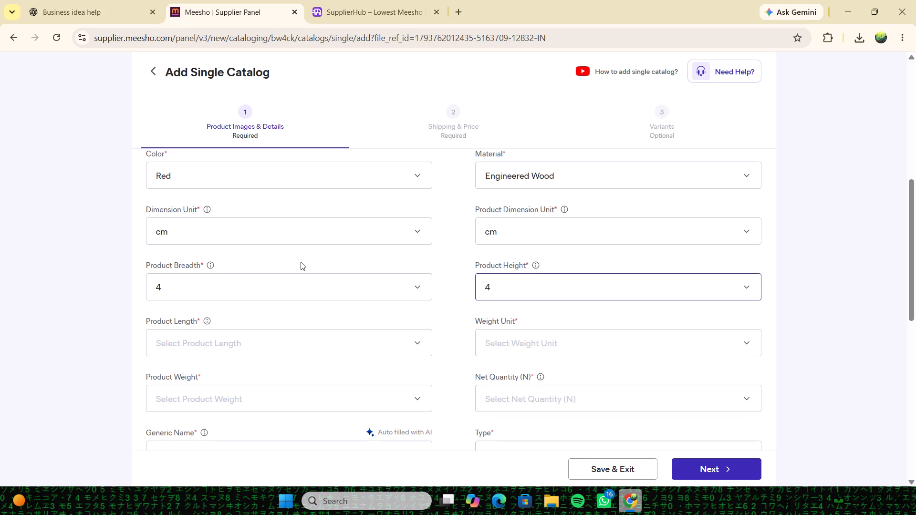
scroll(301, 257, "down", 1)
left_click(251, 280)
scroll(244, 306, "down", 1)
scroll(197, 336, "down", 1)
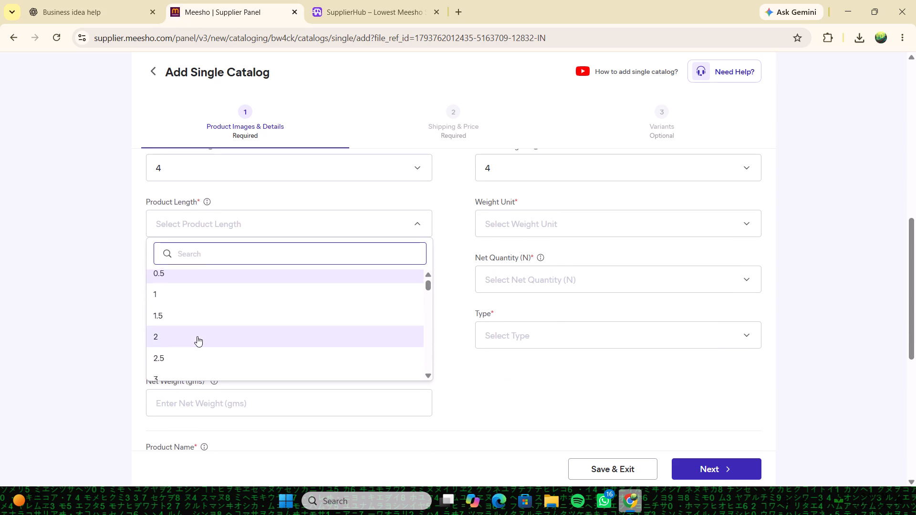
scroll(197, 336, "down", 1)
left_click(175, 311)
Set the weight unit to kg and the product weight to 0.5.
left_click(541, 214)
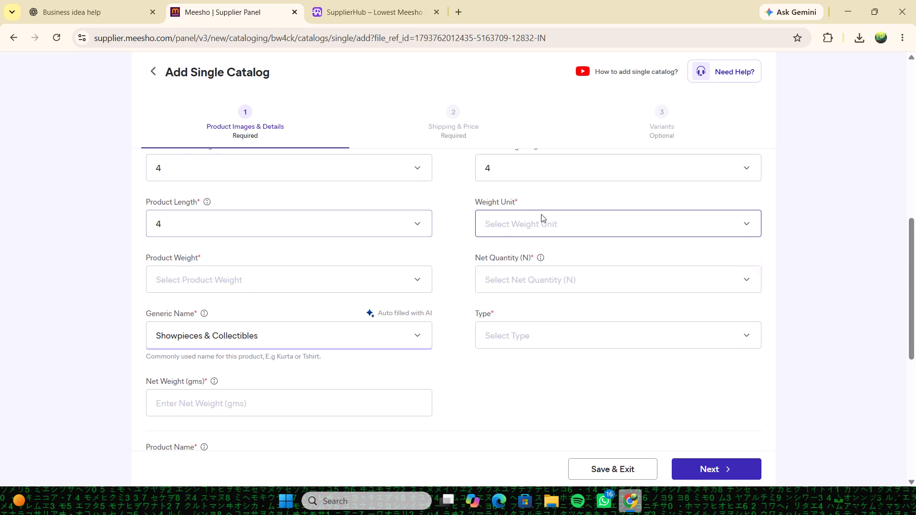
scroll(500, 295, "down", 1)
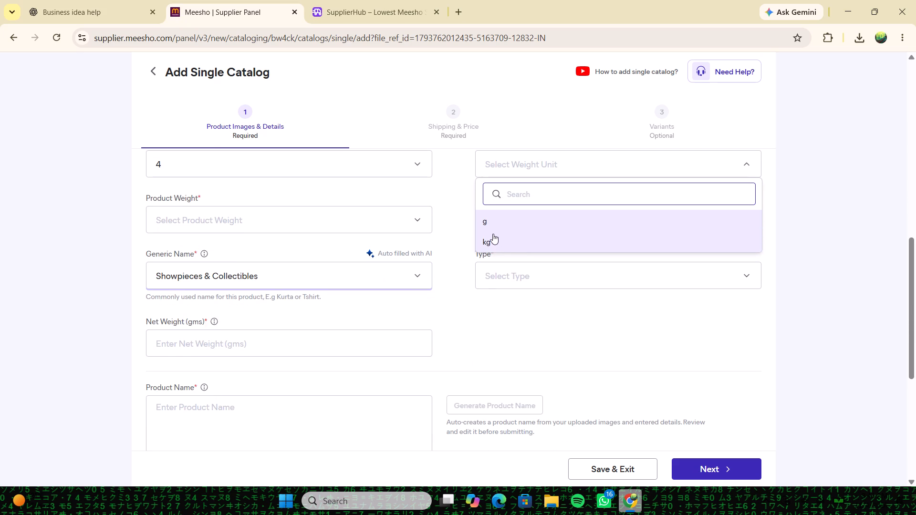
left_click(493, 238)
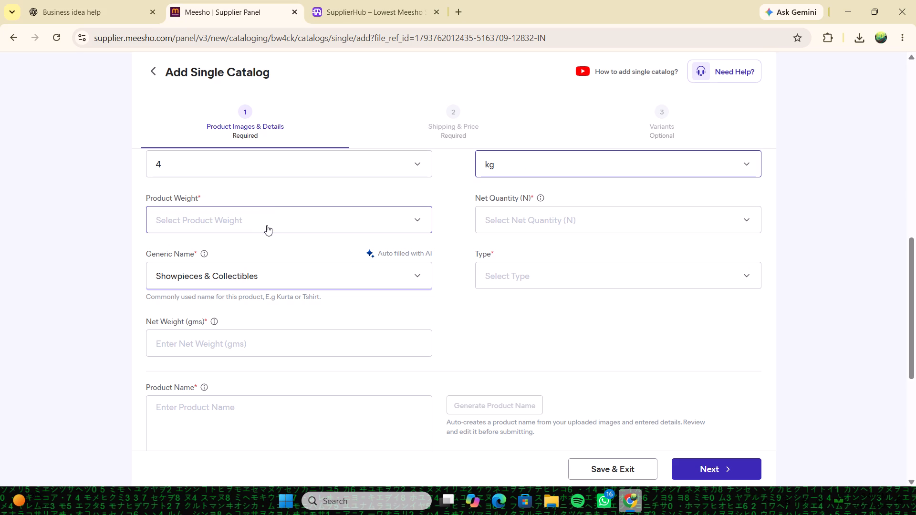
double_click(267, 225)
left_click(375, 216)
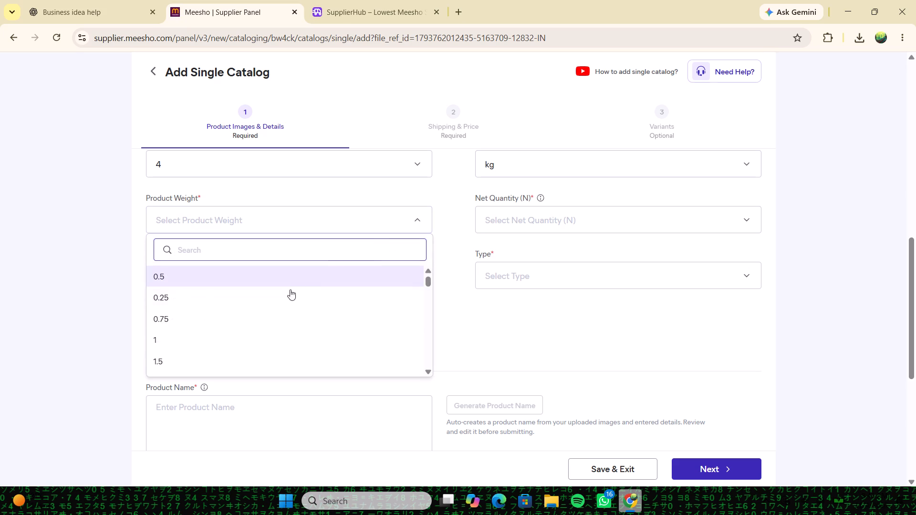
scroll(188, 291, "down", 1)
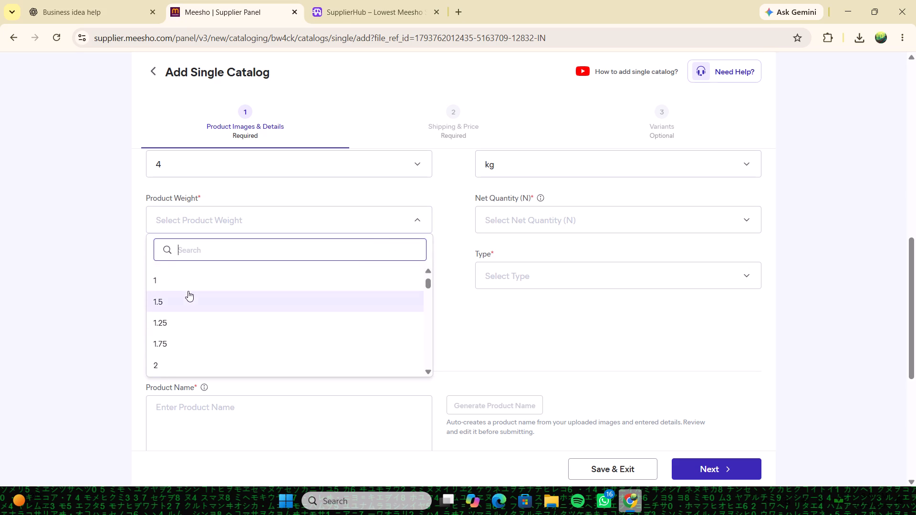
scroll(188, 291, "up", 4)
double_click(188, 273)
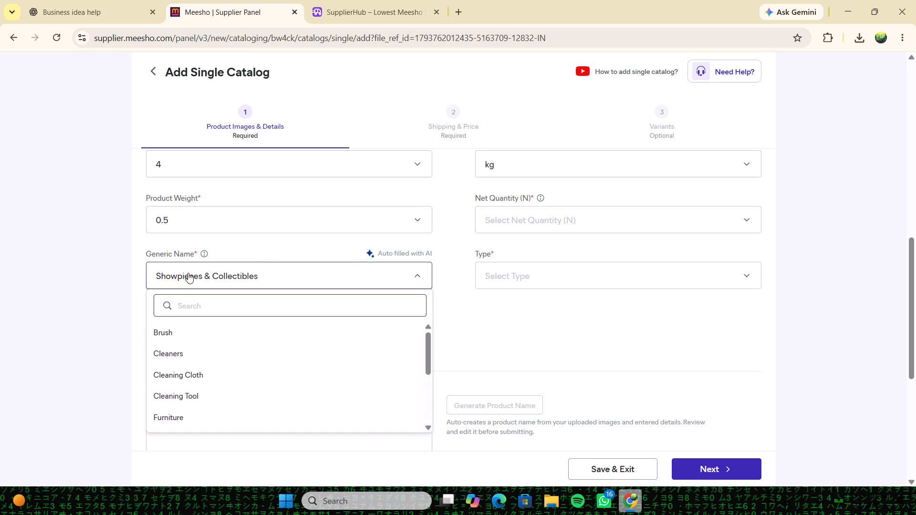
Set the product's Net Quantity (N) to 1.
left_click(528, 227)
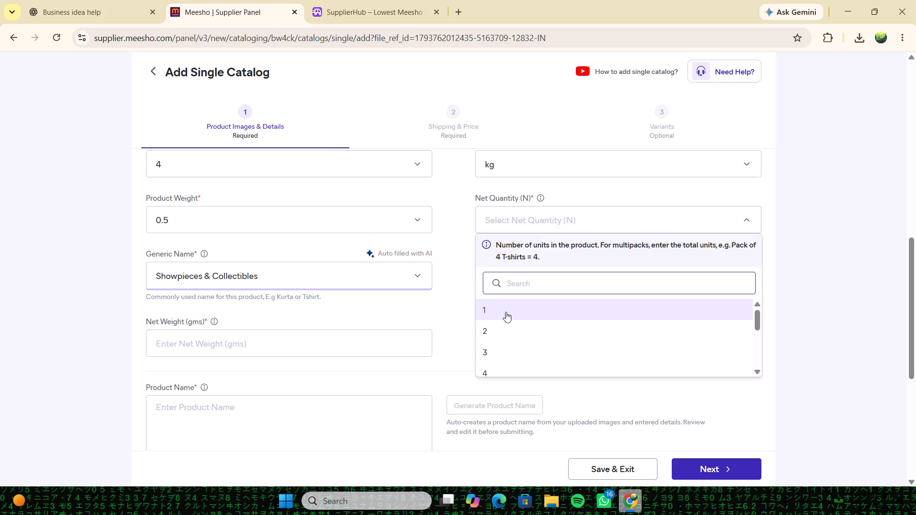
left_click(505, 312)
scroll(368, 231, "down", 1)
scroll(368, 231, "up", 8)
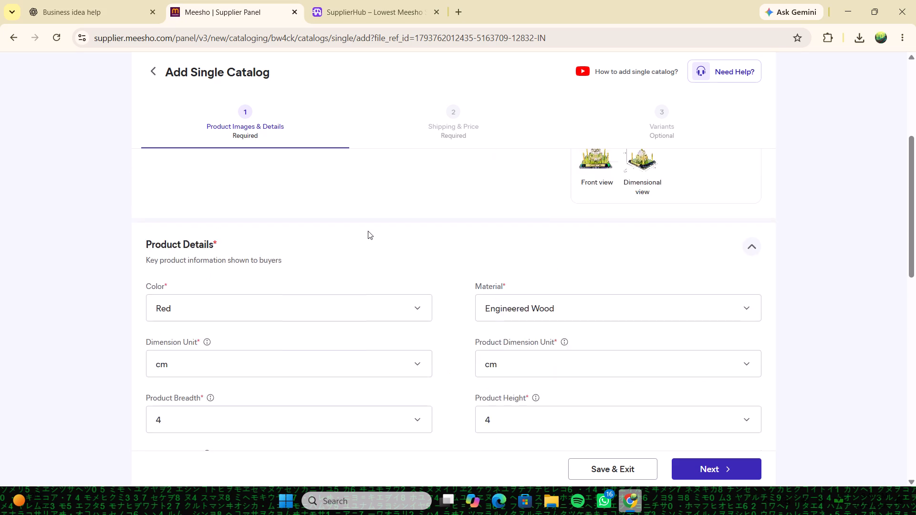
Set the product's Type to Others.
scroll(368, 231, "up", 6)
scroll(368, 231, "down", 10)
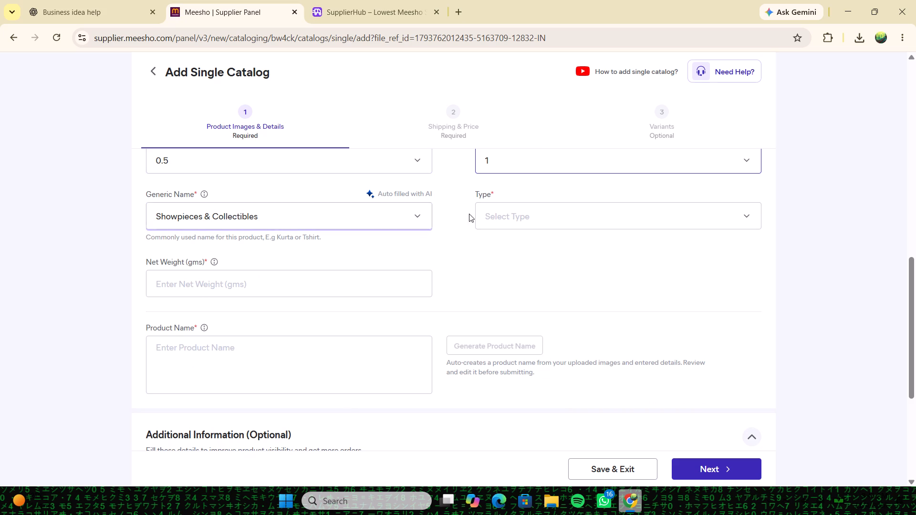
left_click(514, 213)
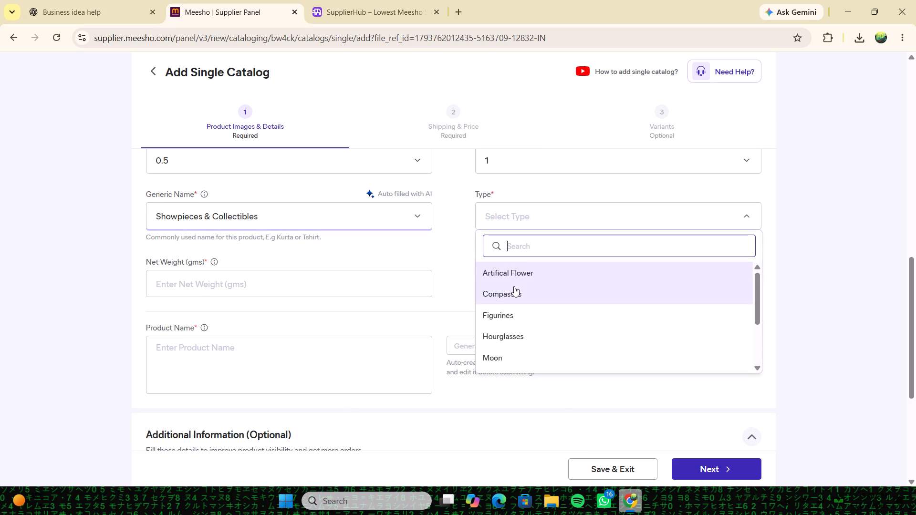
scroll(514, 286, "down", 2)
scroll(512, 285, "up", 1)
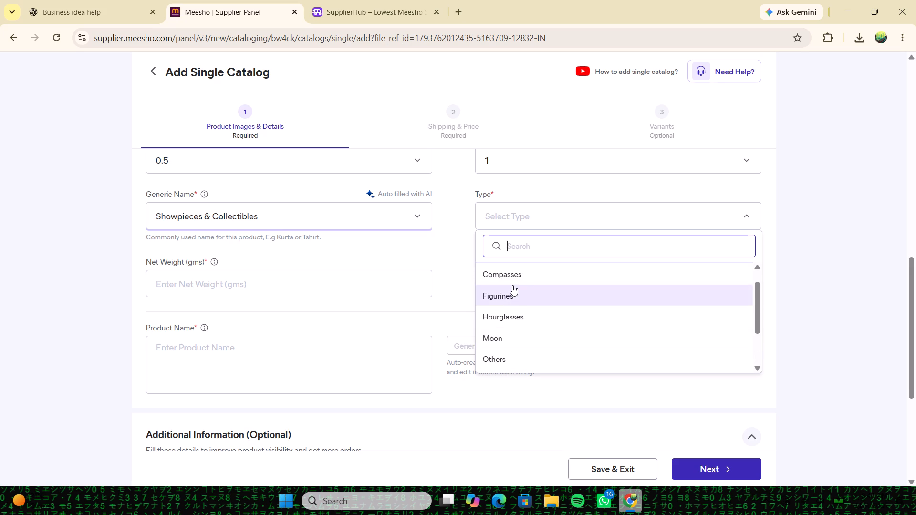
left_click(510, 363)
left_click(240, 284)
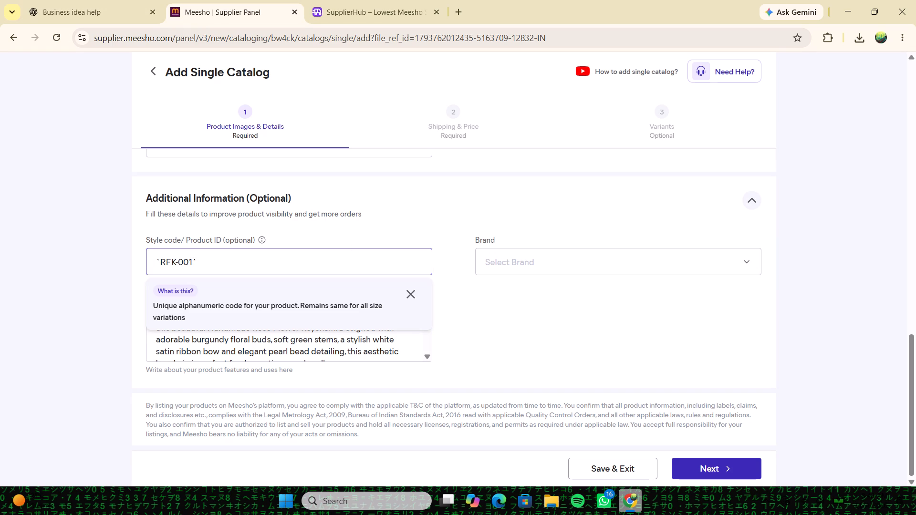
Remove the backticks around the pasted style code so it reads RFK-001.
left_click(231, 253)
key("BackSpace")
key("Left")
key("Left")
key("Left")
key("Left")
key("Left")
key("Left")
key("Left")
key("BackSpace")
key("BackSpace")
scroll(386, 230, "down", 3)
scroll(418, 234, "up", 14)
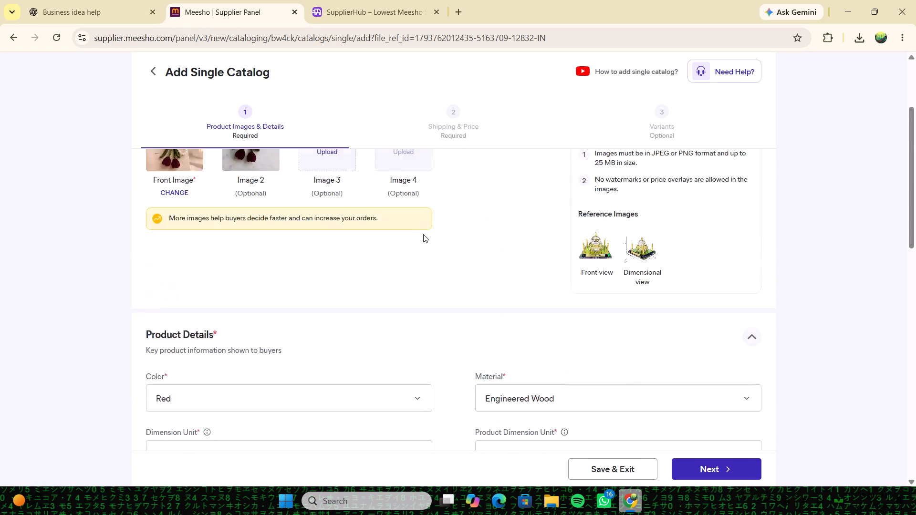
Proceed from the product images and details to the Shipping & Price stage of the listing.
scroll(427, 241, "up", 3)
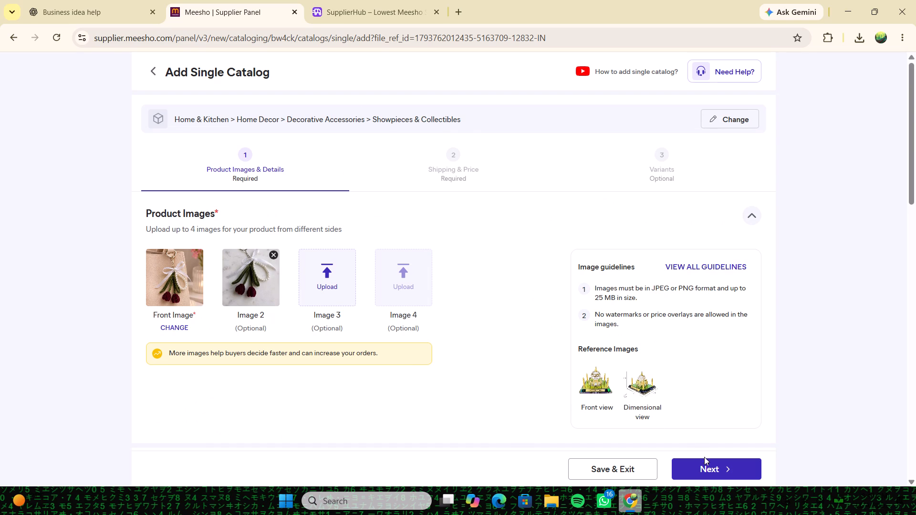
left_click(709, 464)
Complete the government required details with India as country of origin, the seller's own manufacturer details, and the same details for the packer.
left_click(224, 270)
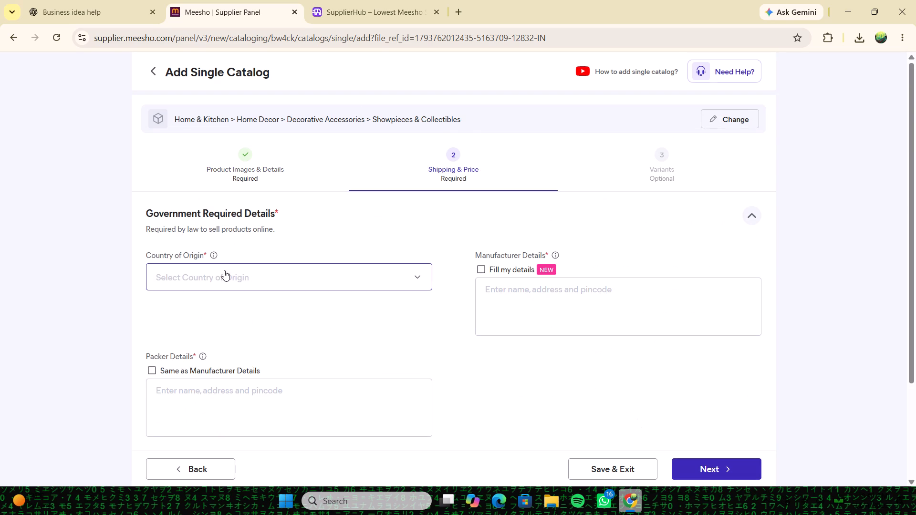
left_click(216, 330)
left_click(481, 270)
scroll(435, 203, "down", 3)
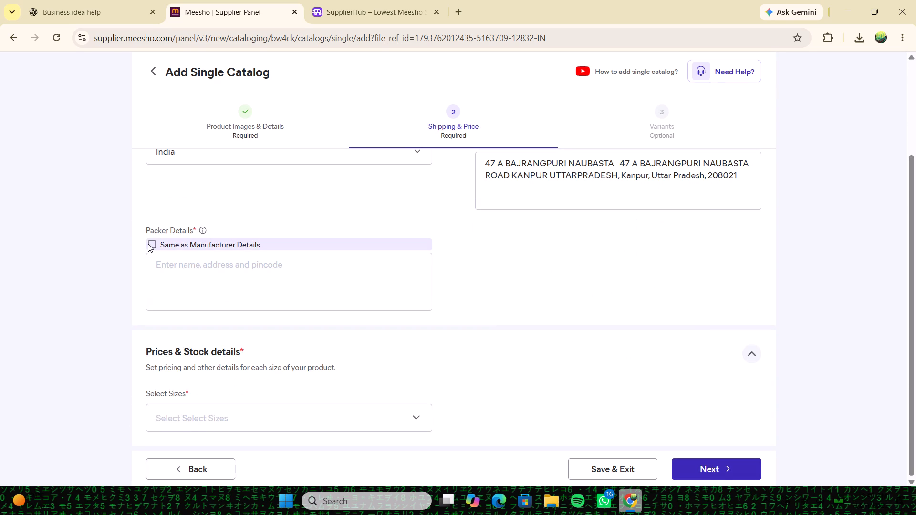
left_click(148, 244)
Apply Free Size as the product's size in the Prices & Stock details.
scroll(258, 227, "down", 3)
scroll(333, 360, "down", 2)
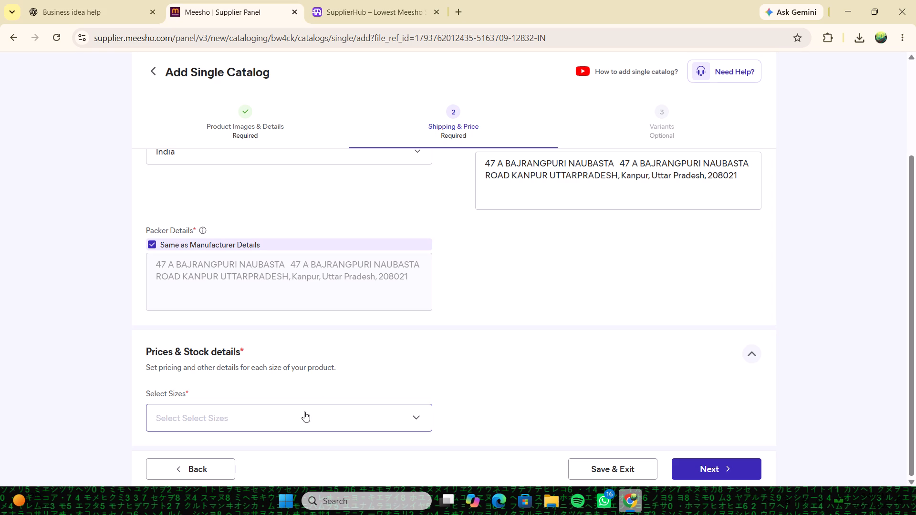
left_click(299, 420)
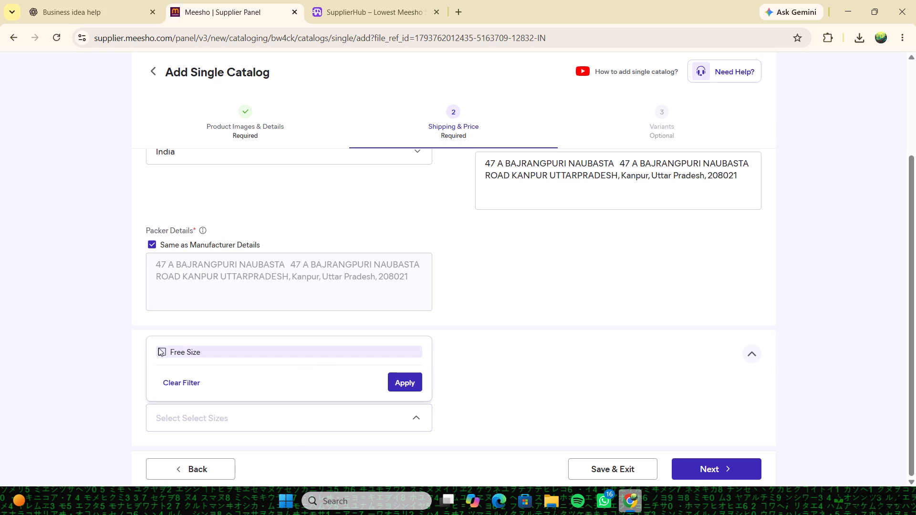
left_click(158, 348)
left_click(411, 377)
Price the Free Size row with a Meesho Price of 99, the suggested returns price of 82 and an MRP of 499.
scroll(323, 115, "down", 3)
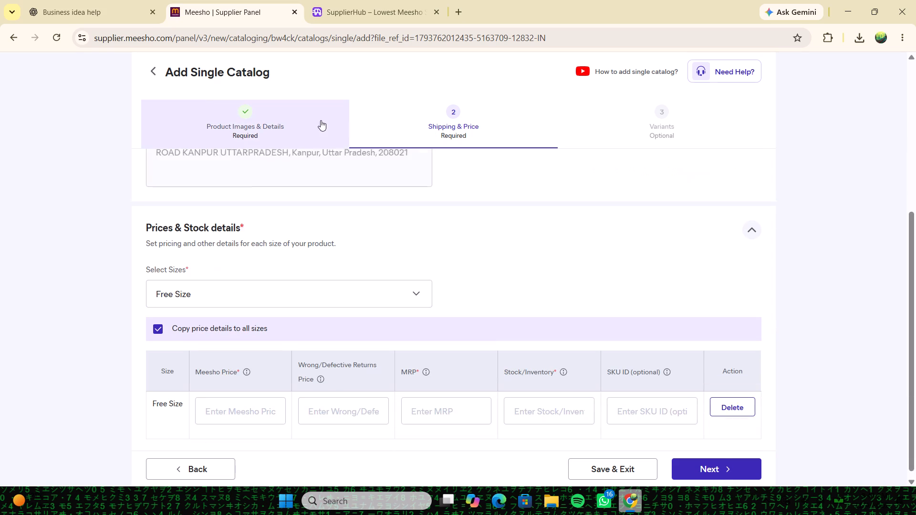
scroll(299, 175, "down", 2)
left_click(225, 403)
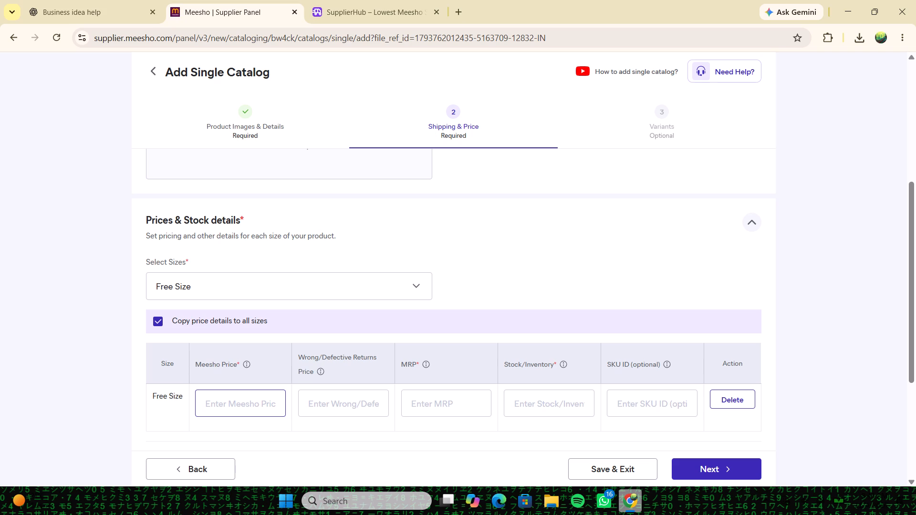
type("99")
key("Right")
key("Return")
scroll(237, 449, "down", 3)
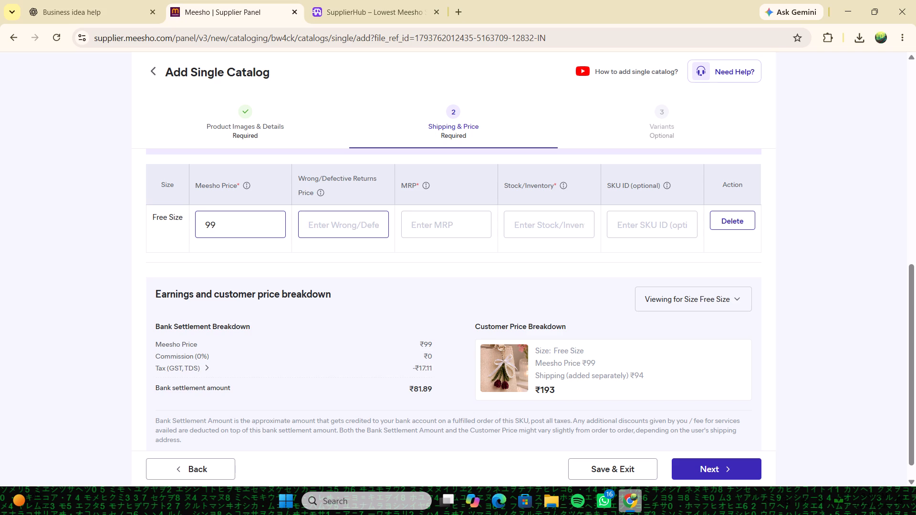
left_click(343, 223)
left_click(464, 231)
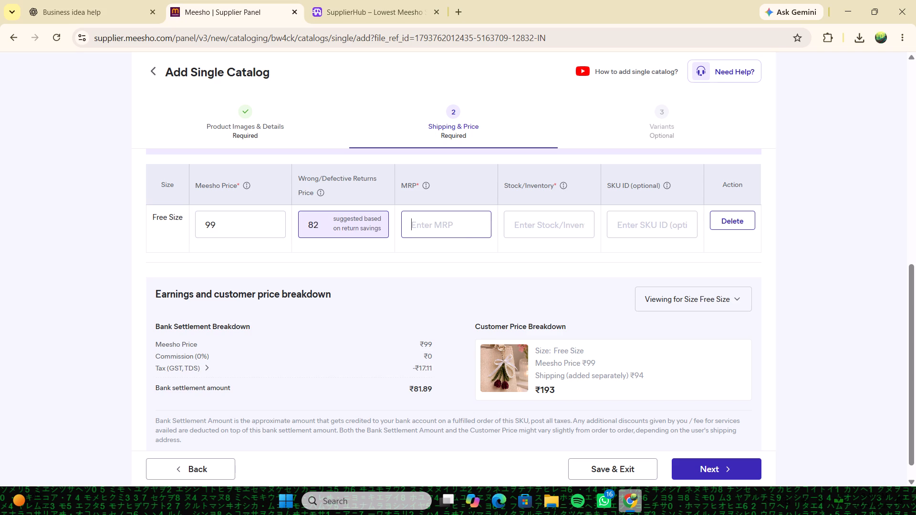
type("499")
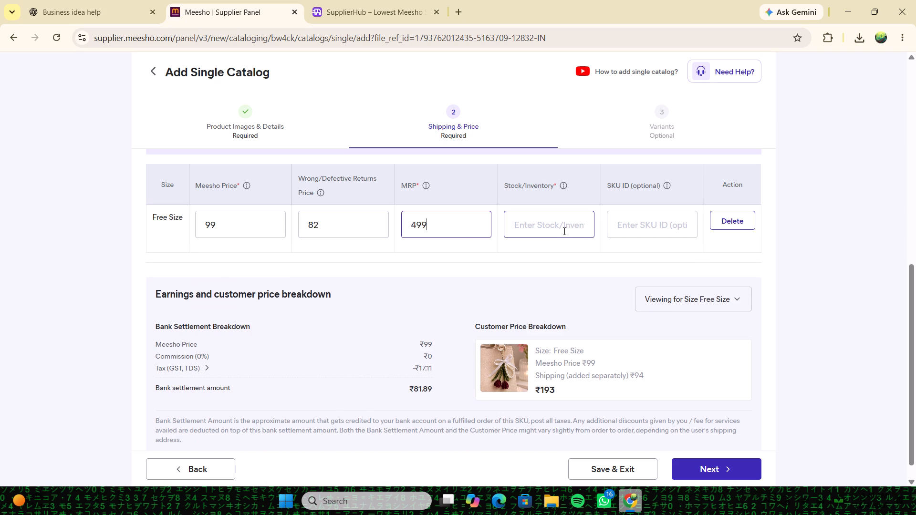
Set the Free Size stock/inventory to 25.
left_click(563, 231)
key("5")
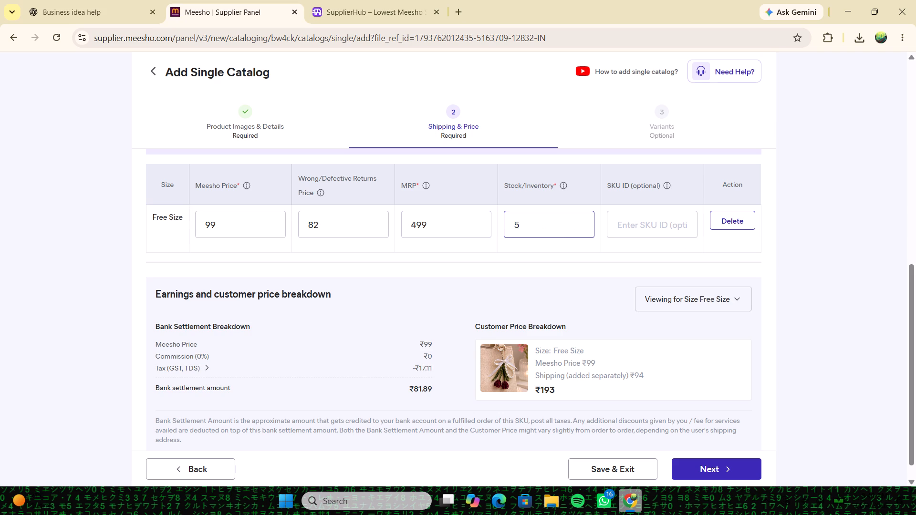
key("BackSpace")
type("24")
key("BackSpace")
key("5")
Continue to the Variants stage and submit the catalog for quality check without adding any variants.
scroll(680, 317, "down", 2)
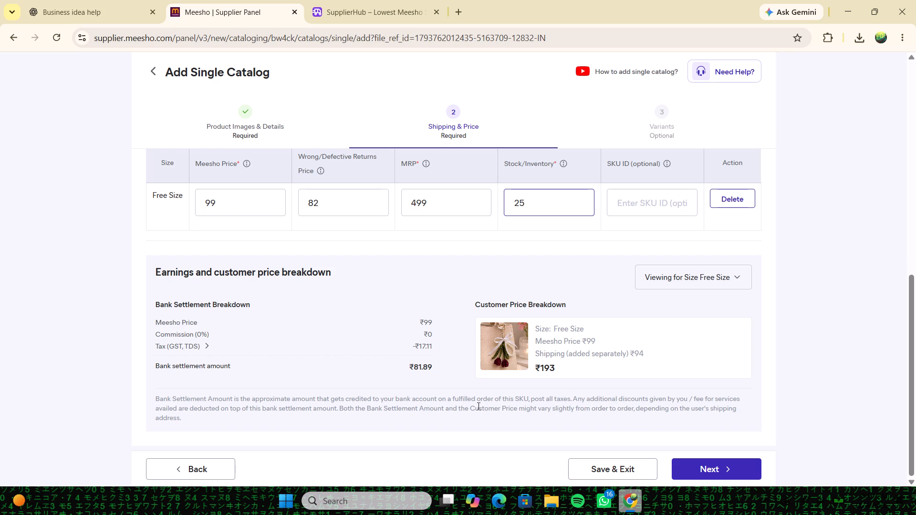
left_click(715, 468)
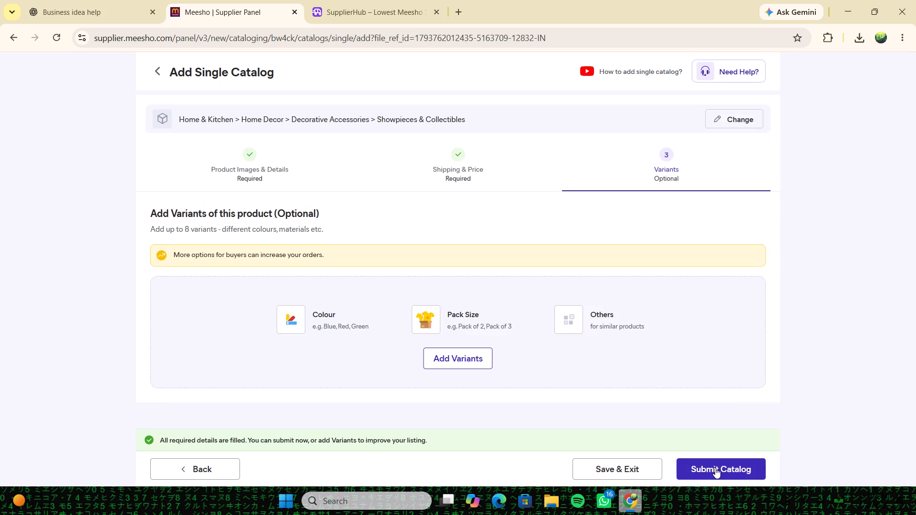
scroll(668, 374, "down", 5)
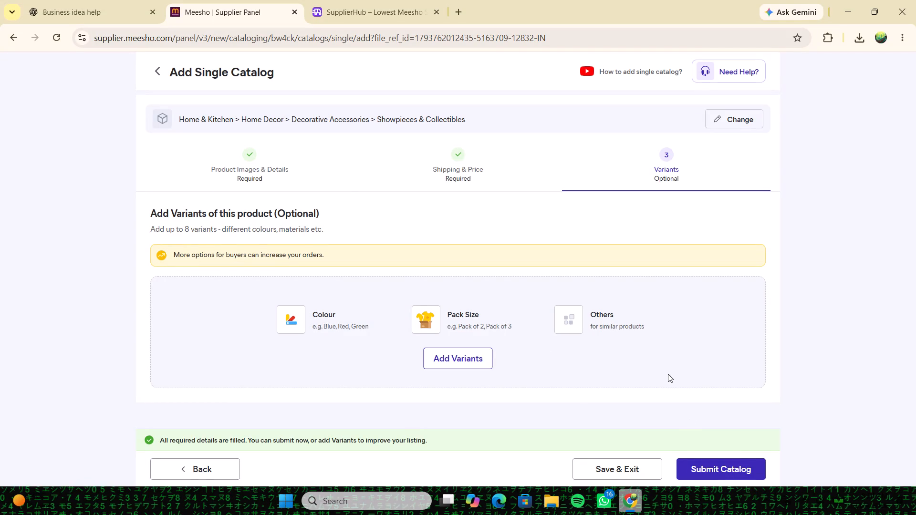
left_click(729, 472)
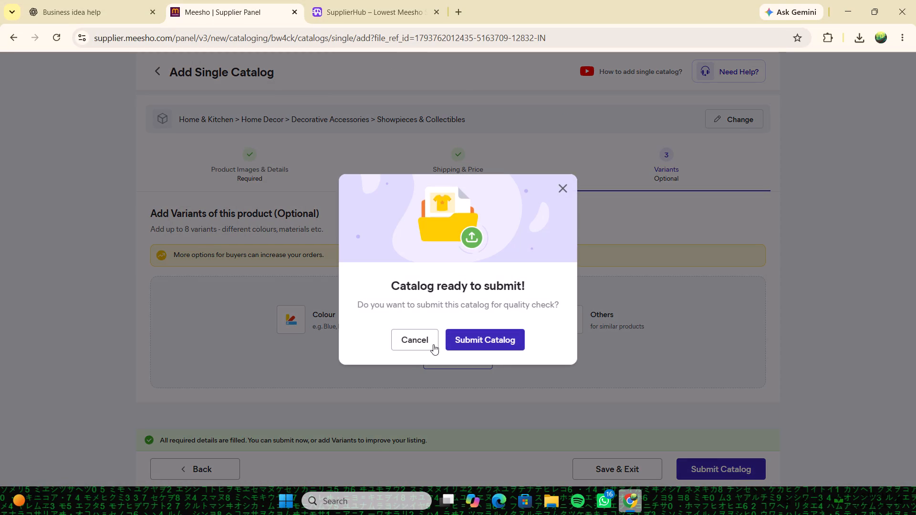
left_click(479, 335)
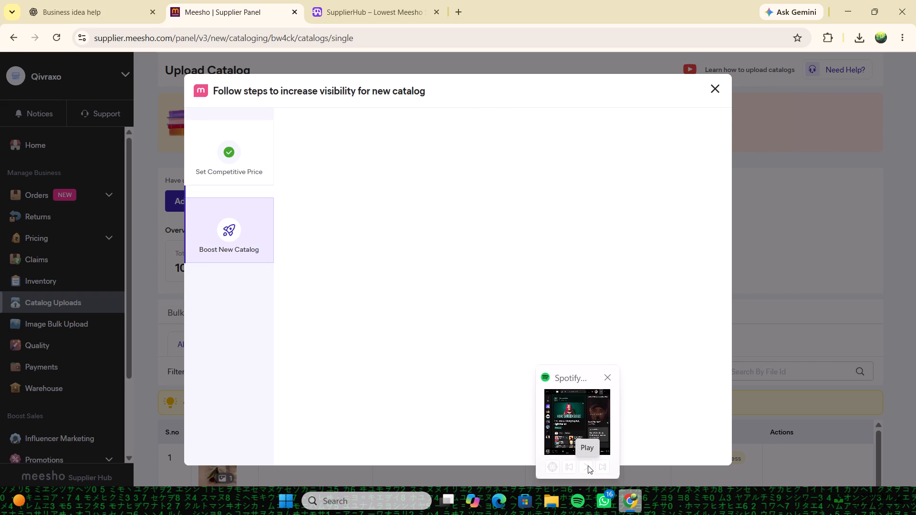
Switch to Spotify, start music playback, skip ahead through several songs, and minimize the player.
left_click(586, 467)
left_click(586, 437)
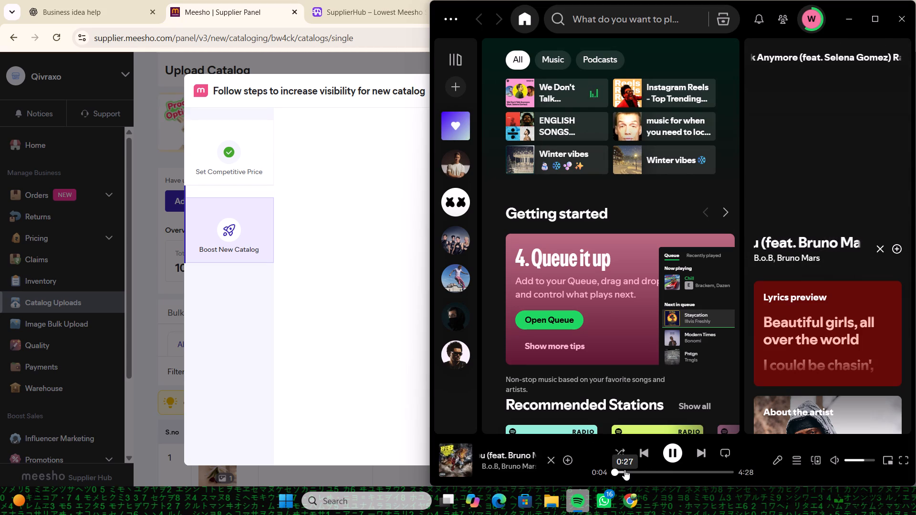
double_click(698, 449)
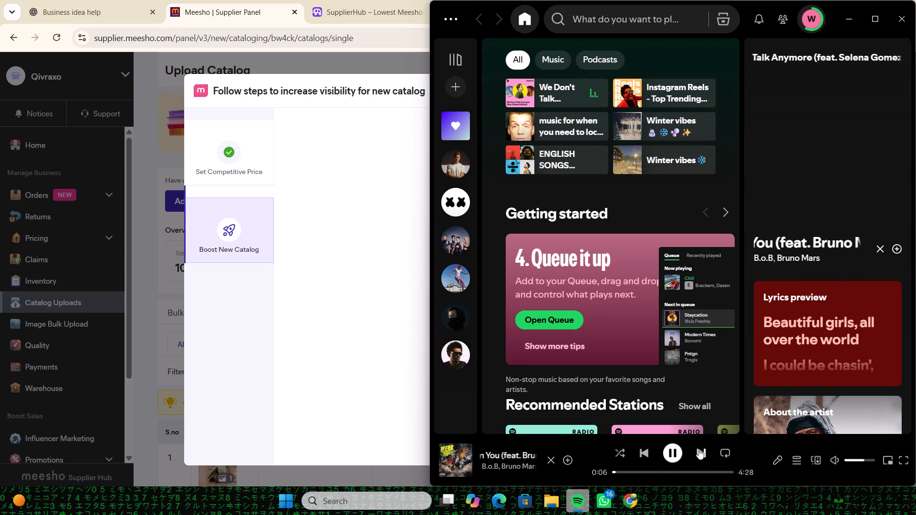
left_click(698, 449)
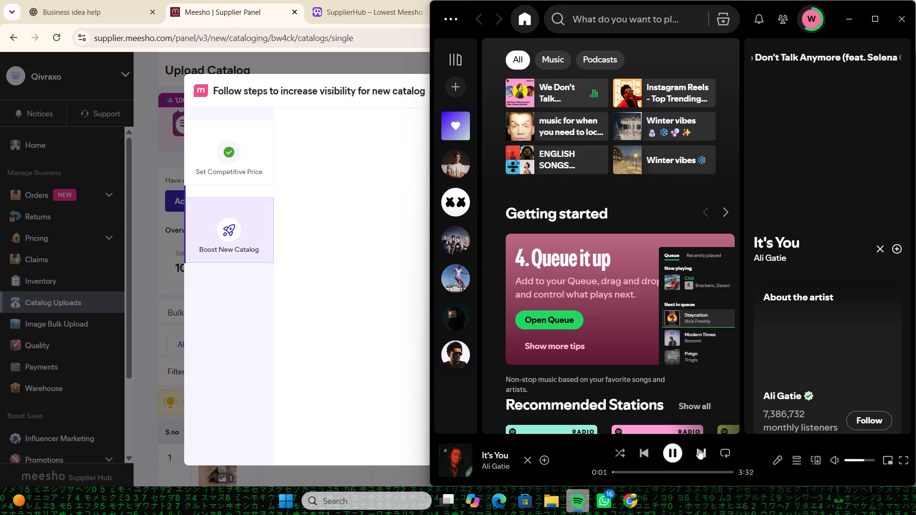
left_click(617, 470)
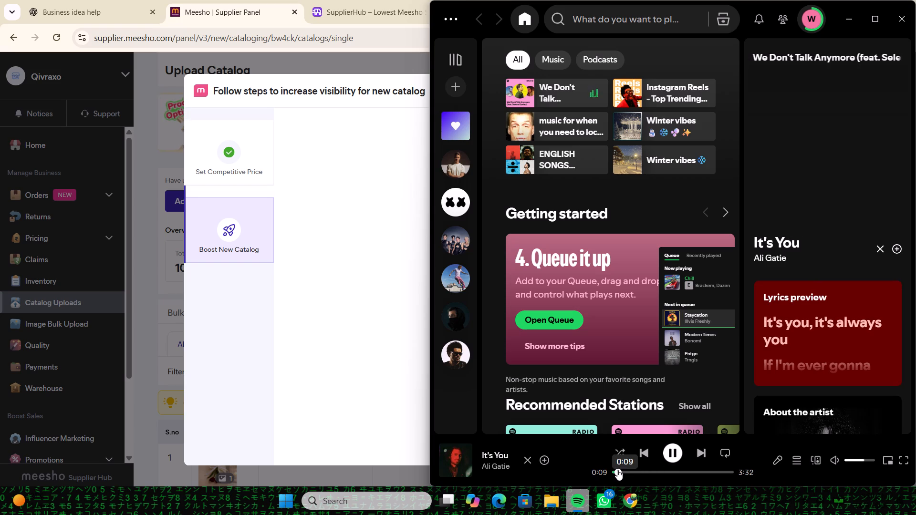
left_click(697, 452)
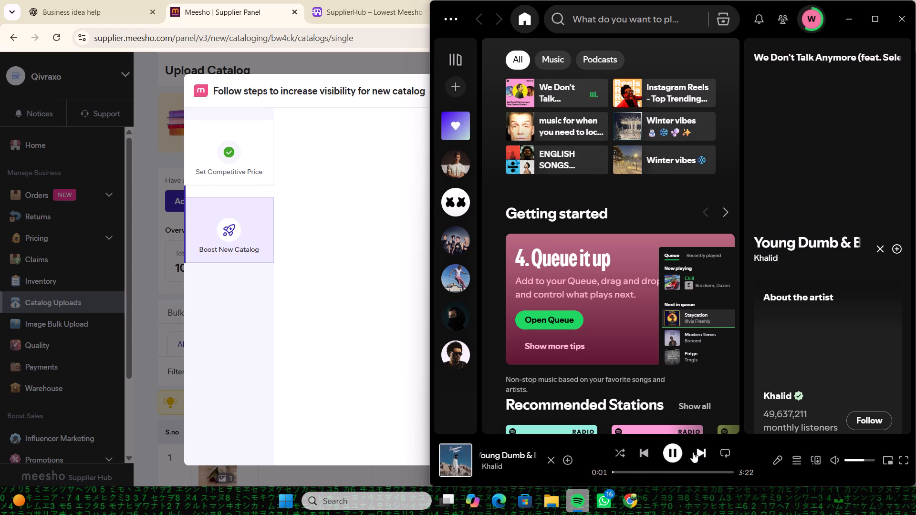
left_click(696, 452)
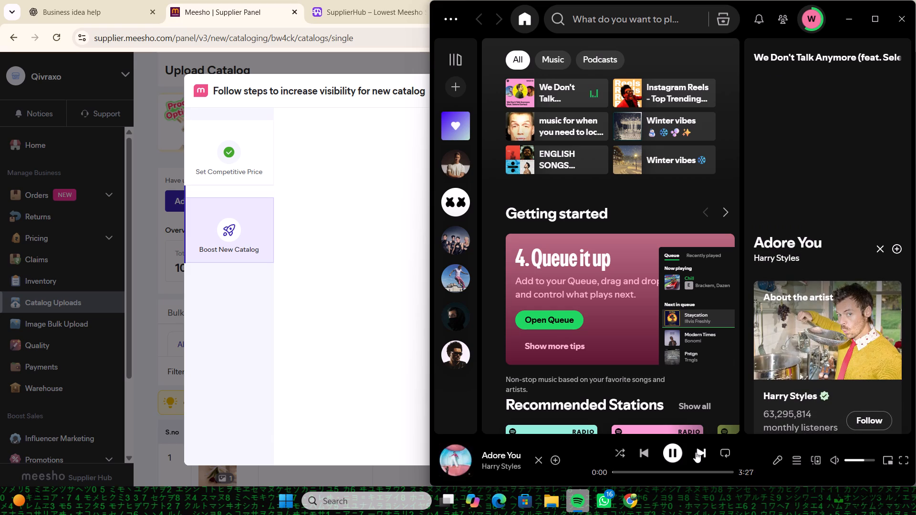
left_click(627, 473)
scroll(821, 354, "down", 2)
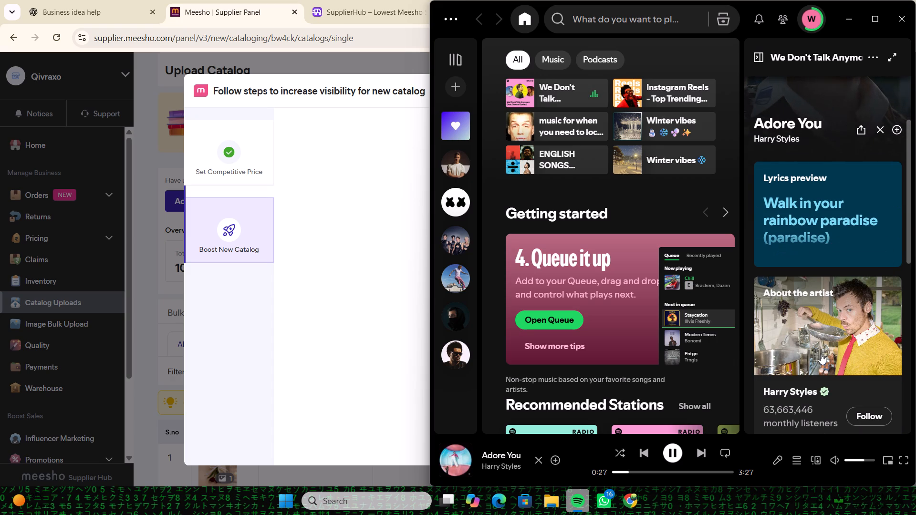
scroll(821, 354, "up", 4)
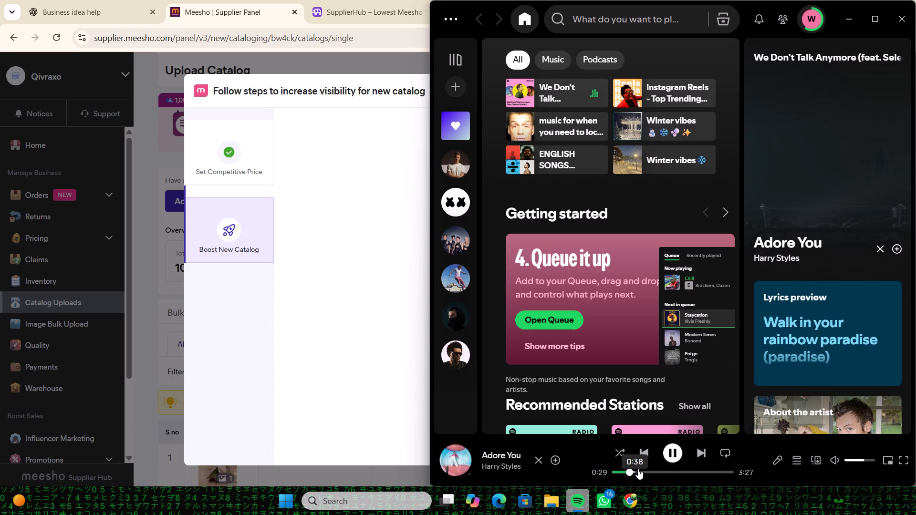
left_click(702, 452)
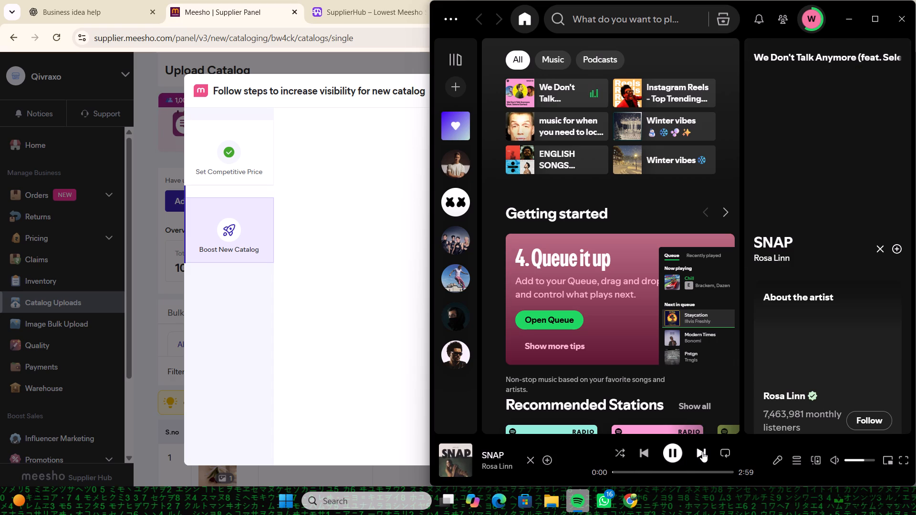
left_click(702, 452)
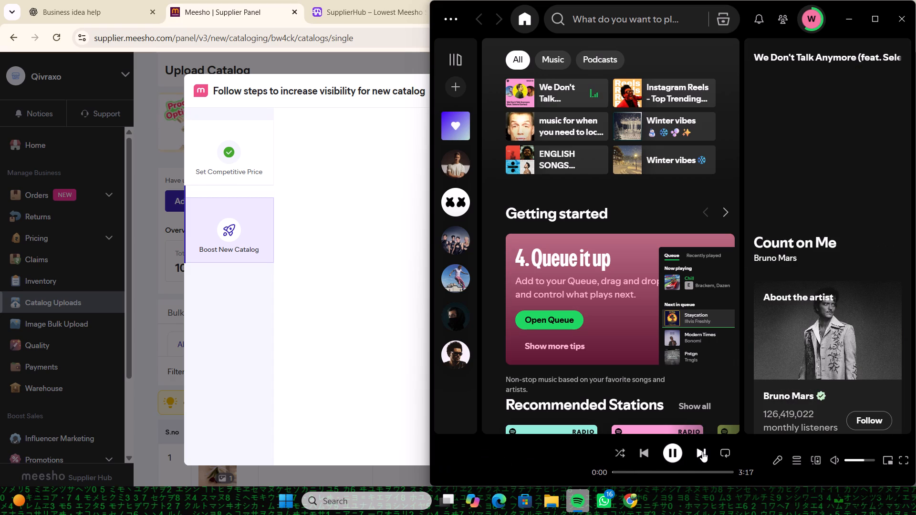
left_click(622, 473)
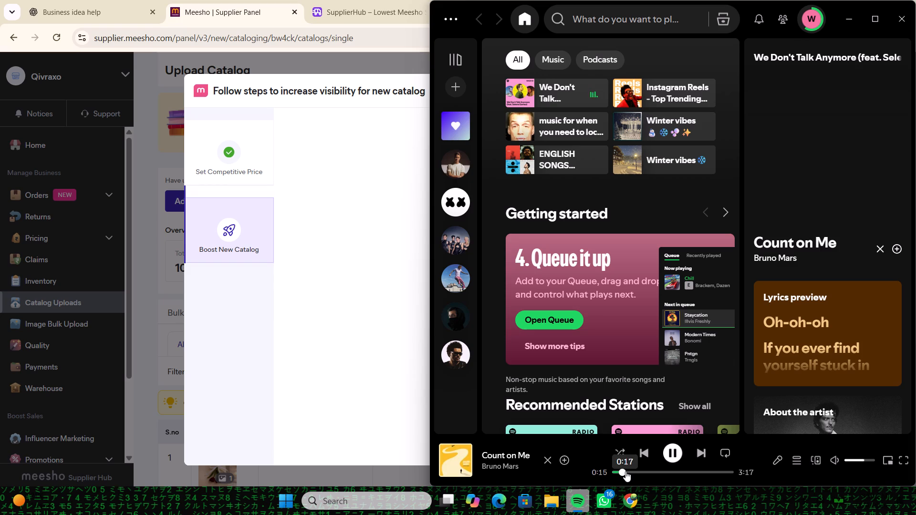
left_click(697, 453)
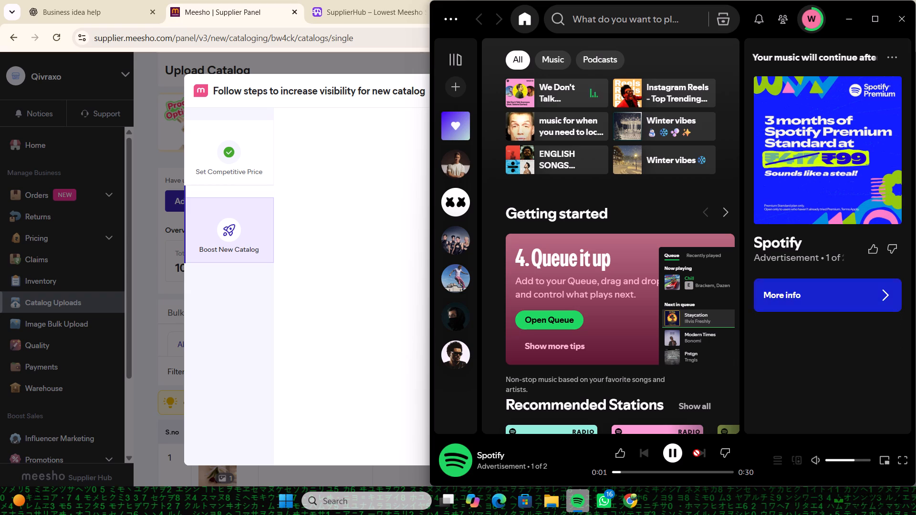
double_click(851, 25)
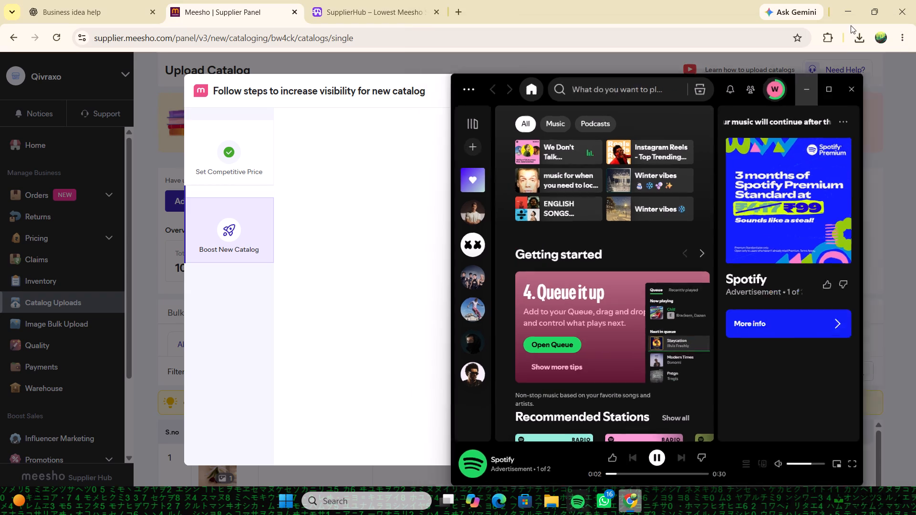
Dismiss the dialog about increasing the new catalog's visibility on Meesho.
left_click(714, 92)
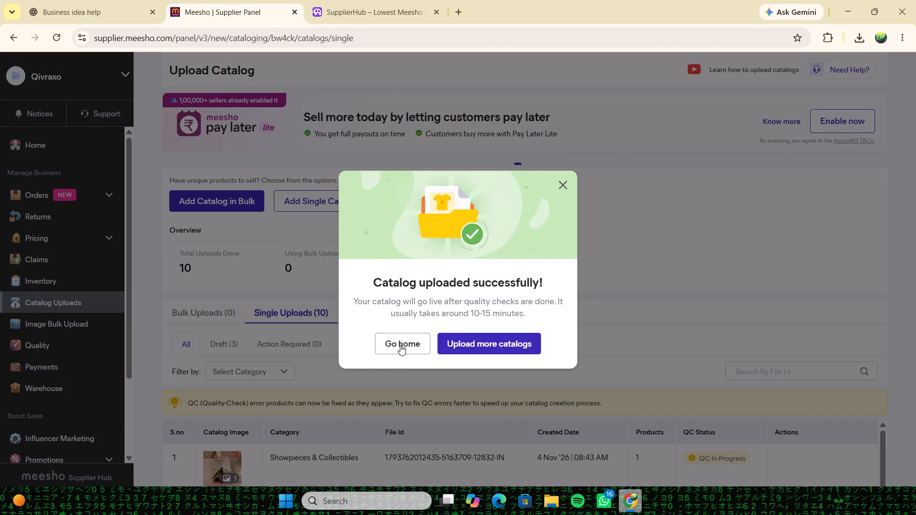
Close the catalog upload confirmation and review the QC statuses of the catalogs in the single uploads list.
left_click(567, 180)
scroll(561, 198, "down", 4)
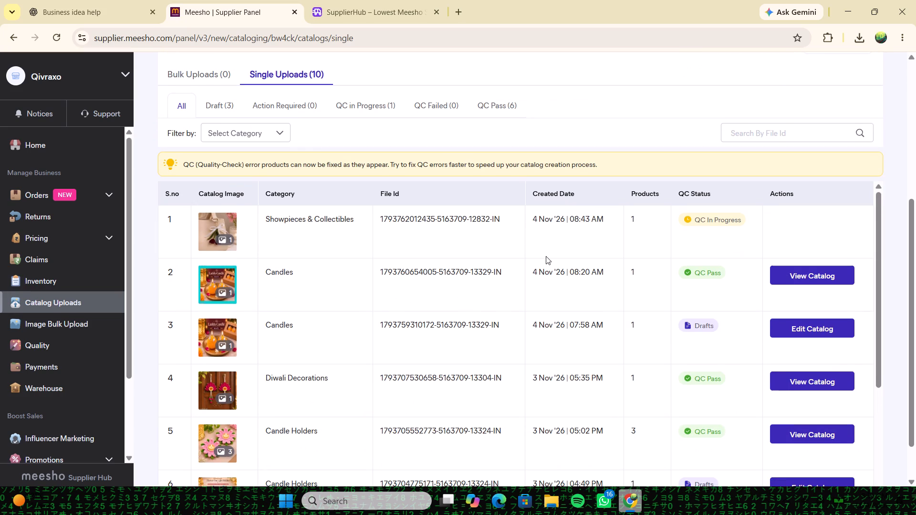
scroll(546, 256, "down", 3)
scroll(546, 256, "up", 2)
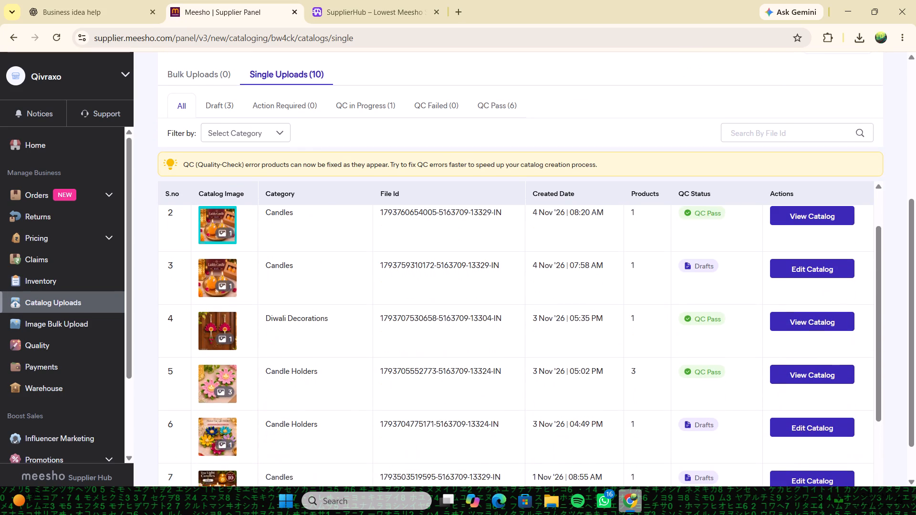
scroll(546, 256, "down", 1)
scroll(546, 256, "up", 1)
scroll(546, 256, "down", 2)
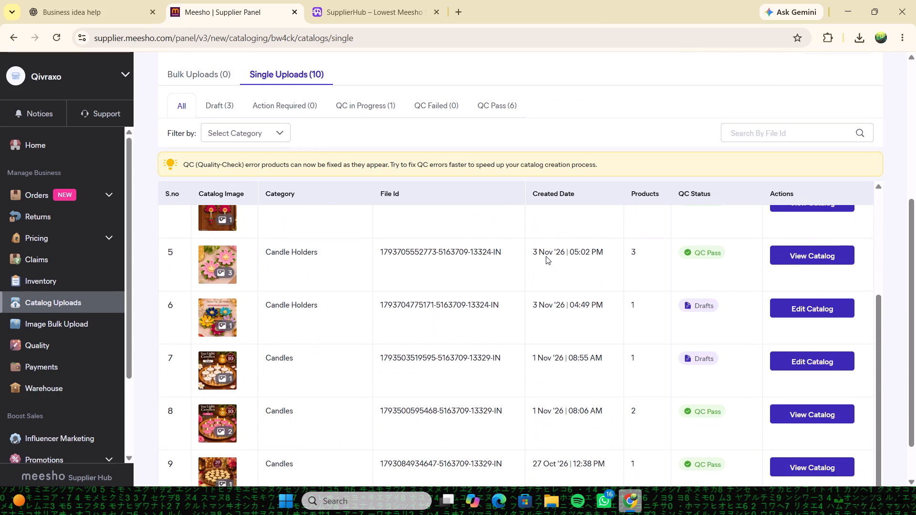
scroll(545, 256, "down", 2)
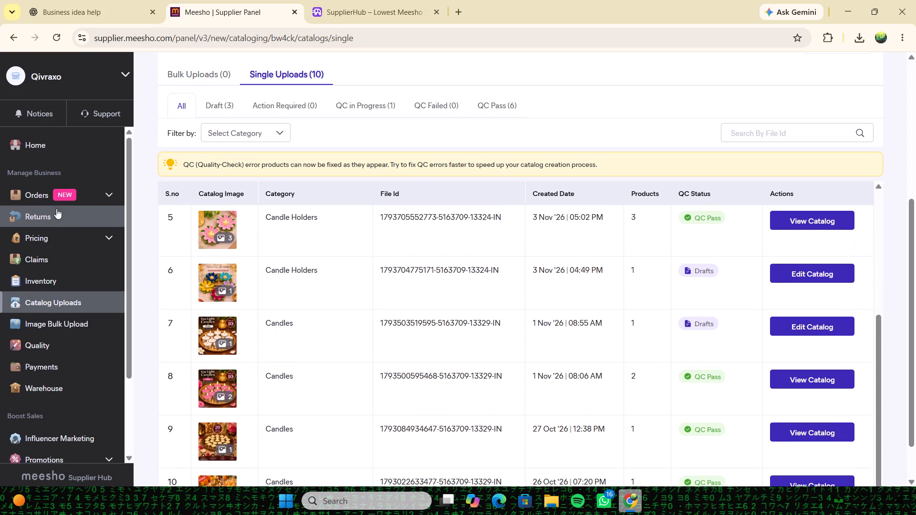
Open the orders page and review the pending orders with their SKUs and dispatch dates.
left_click(63, 199)
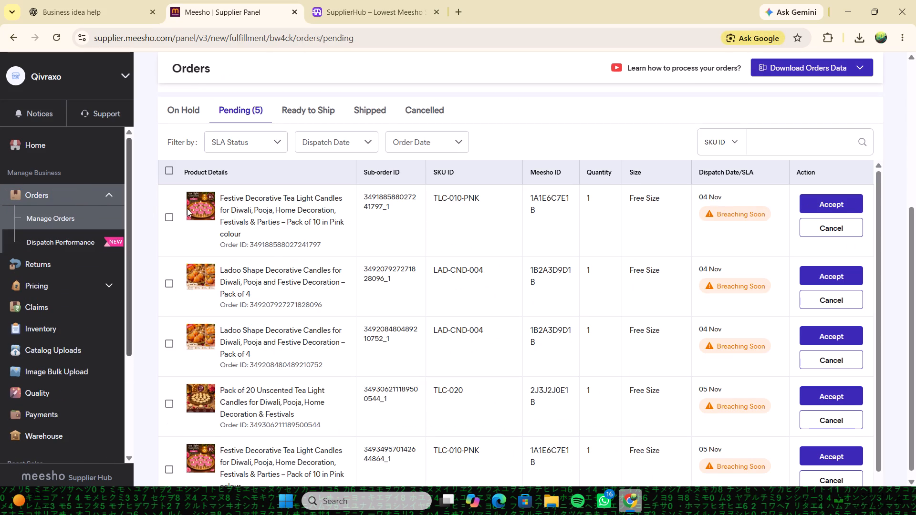
scroll(288, 215, "down", 4)
scroll(348, 224, "up", 5)
scroll(445, 164, "up", 3)
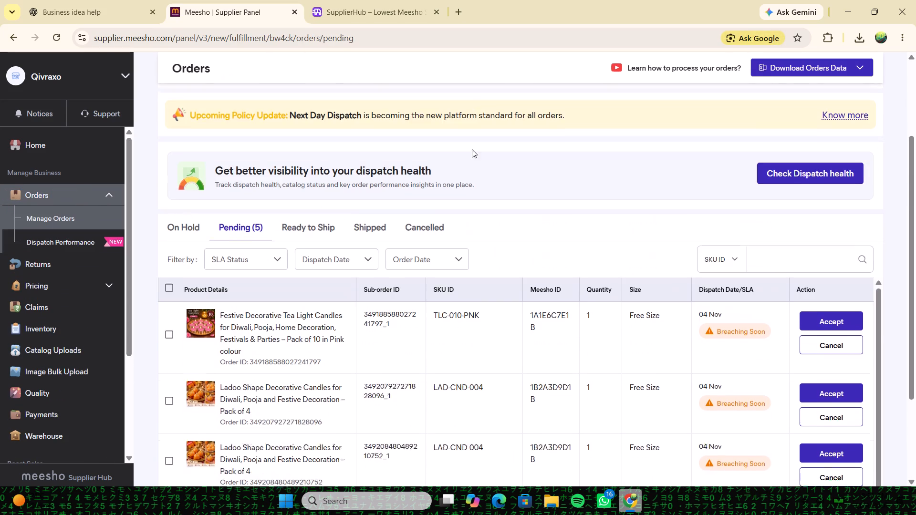
scroll(472, 153, "up", 4)
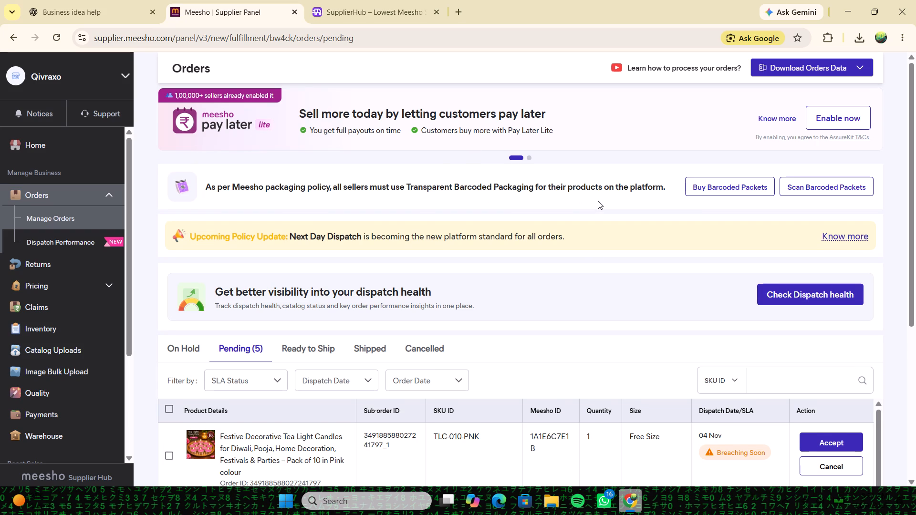
scroll(598, 201, "down", 9)
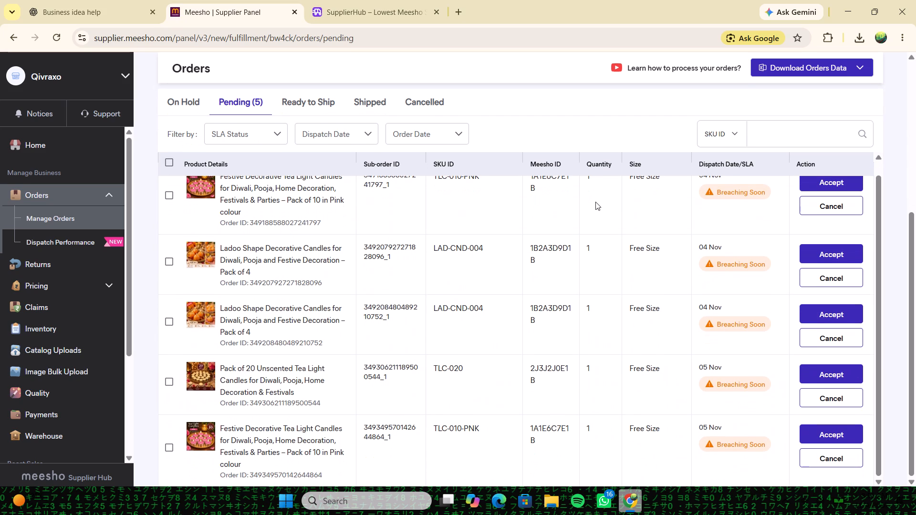
Open the pricing page and review the current prices, recommended prices and insights for all products.
left_click(30, 282)
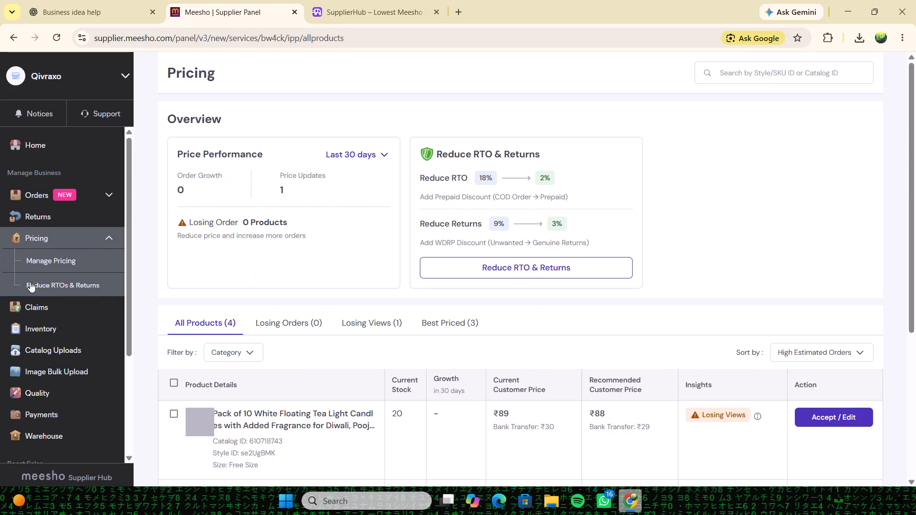
scroll(386, 270, "down", 4)
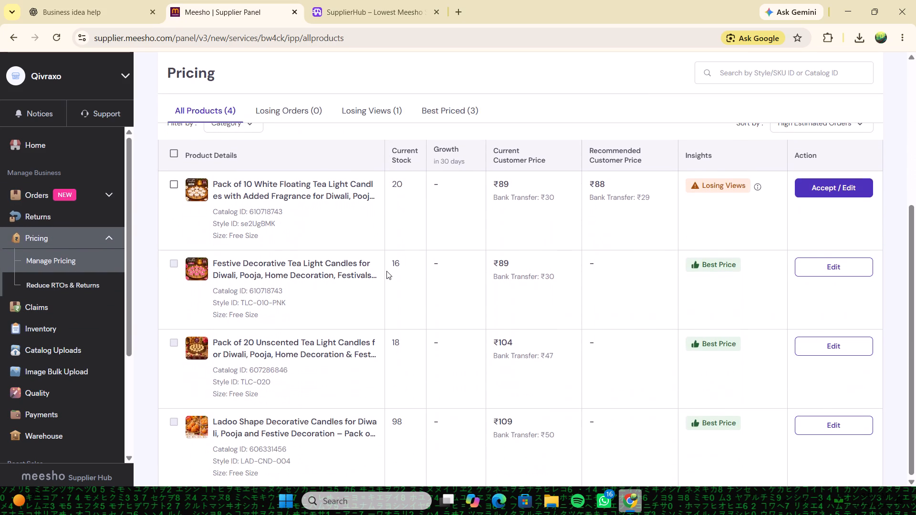
scroll(386, 271, "down", 3)
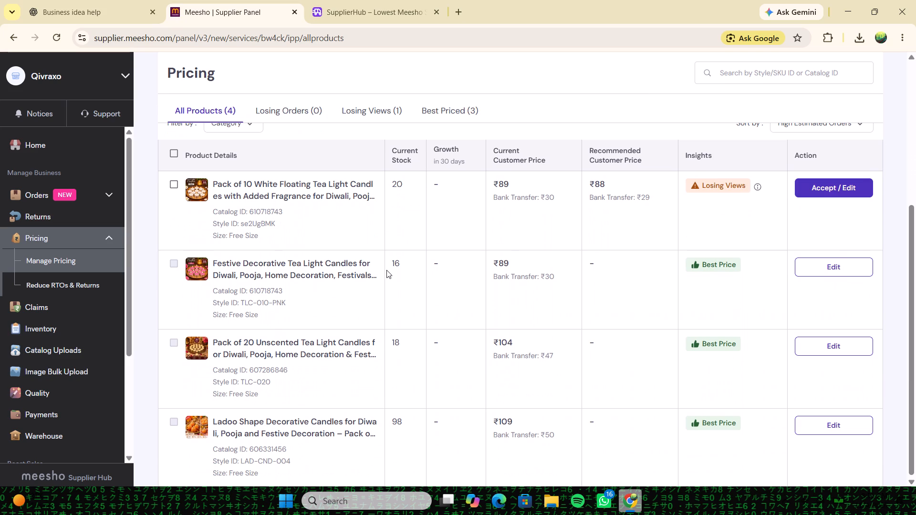
scroll(305, 283, "down", 2)
Open the Business Dashboard and examine the last 7 days' business overview and each product's performance.
scroll(26, 349, "down", 1)
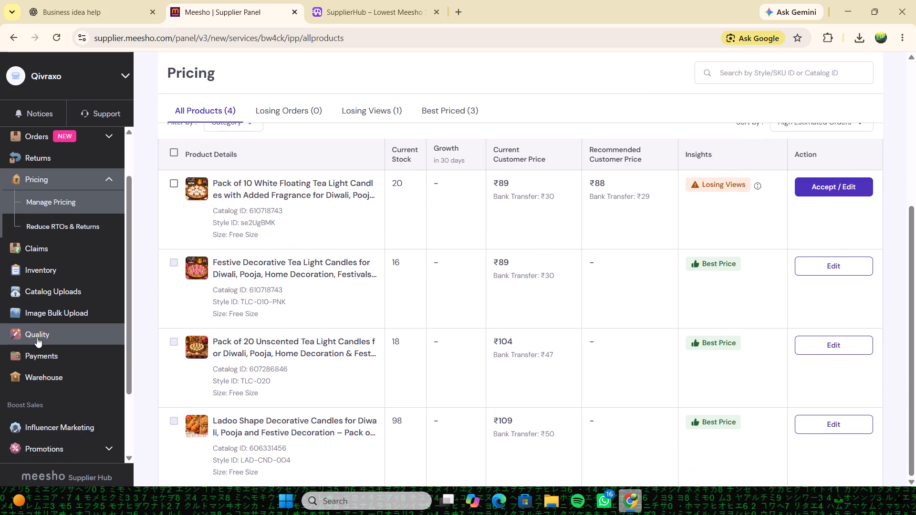
scroll(39, 335, "down", 5)
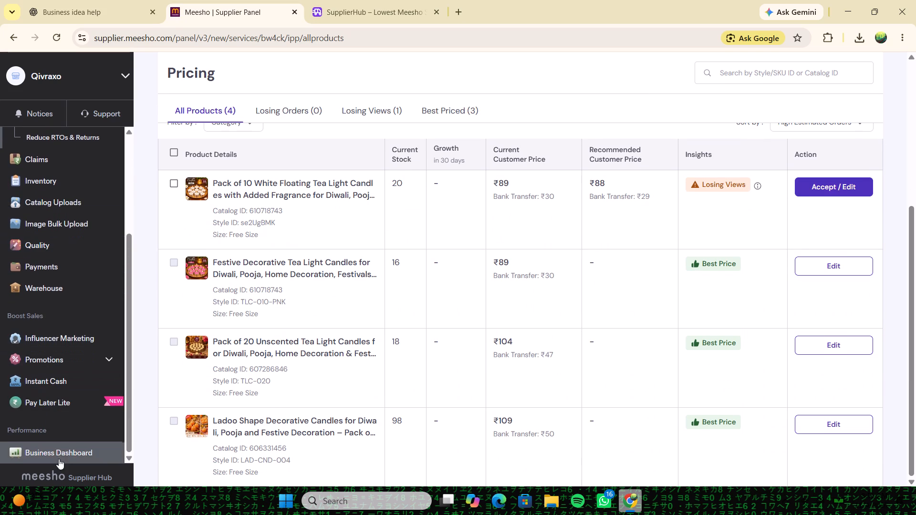
left_click(63, 453)
scroll(373, 315, "down", 3)
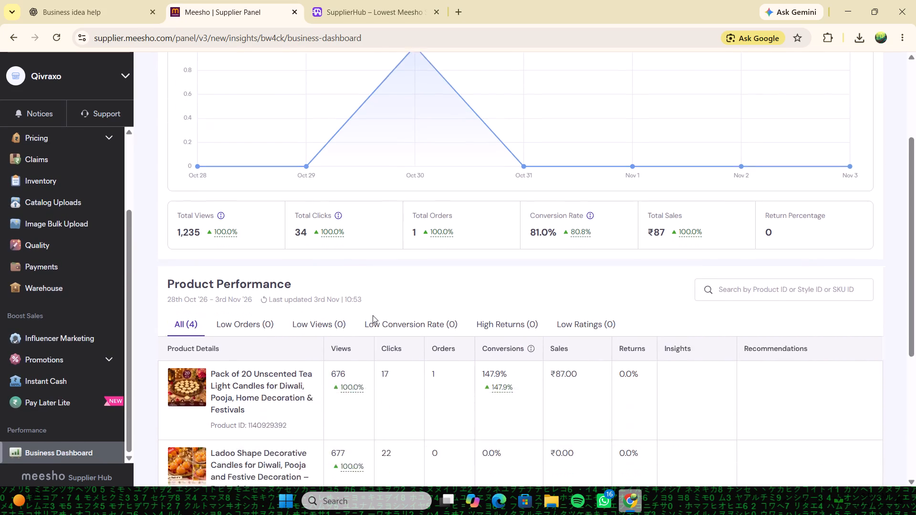
scroll(373, 315, "down", 4)
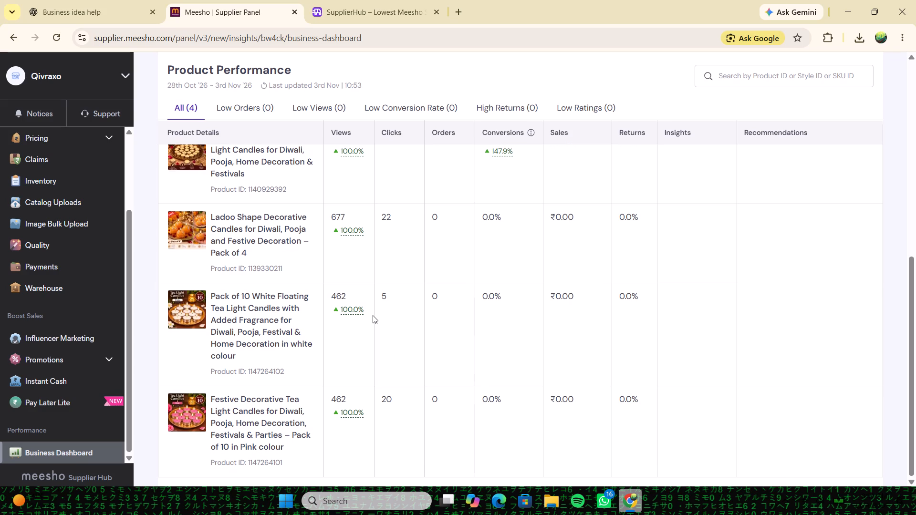
scroll(373, 315, "down", 2)
scroll(333, 268, "up", 7)
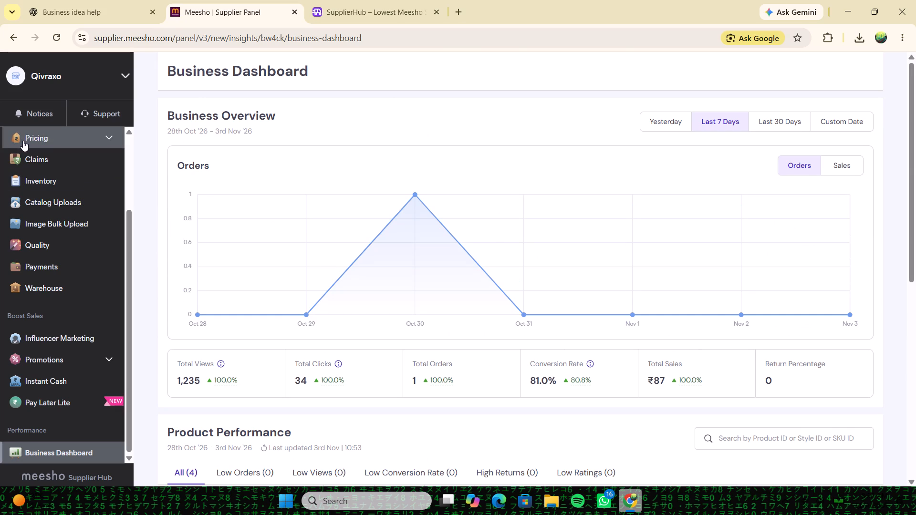
Return to Catalog Uploads and check the QC status of the newly submitted catalog among the single uploads.
left_click(31, 160)
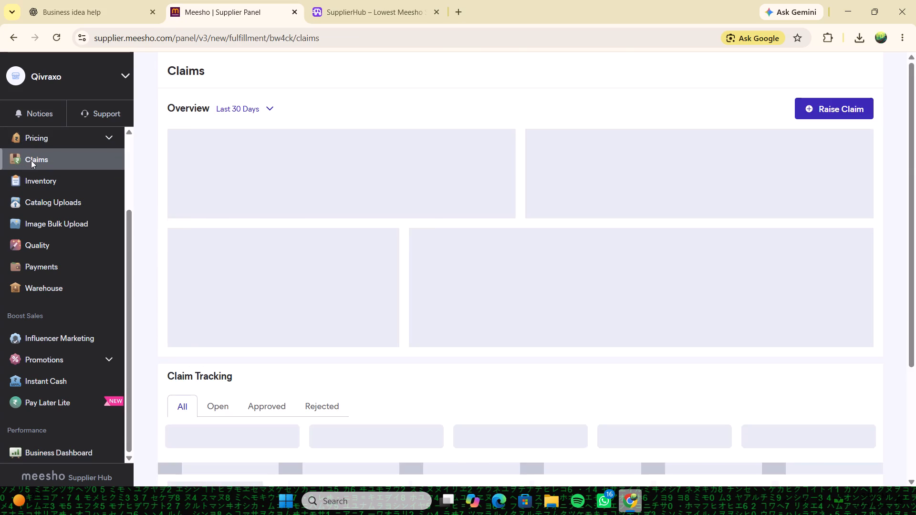
left_click(37, 206)
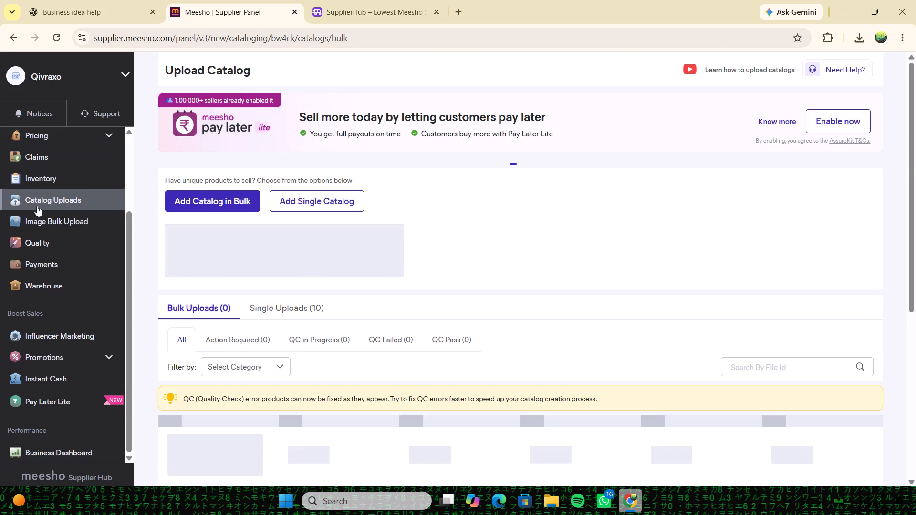
scroll(494, 254, "down", 3)
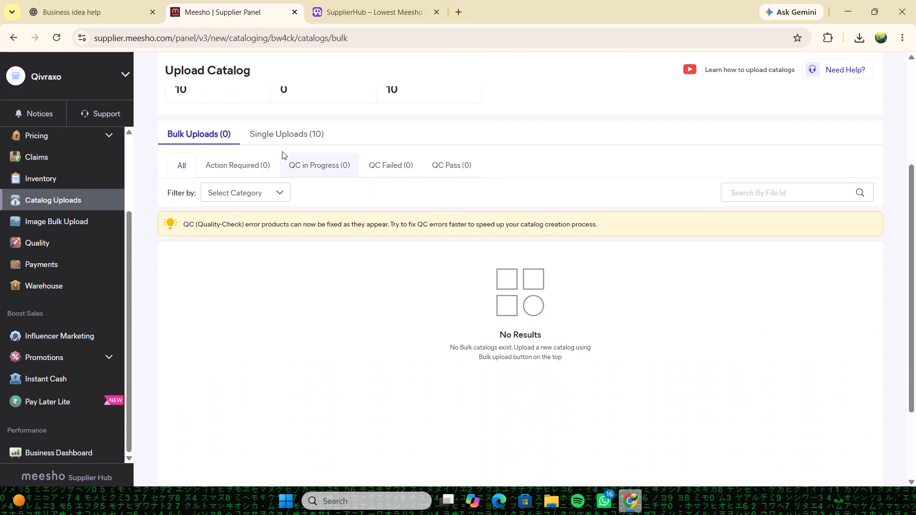
left_click(280, 133)
scroll(427, 266, "down", 1)
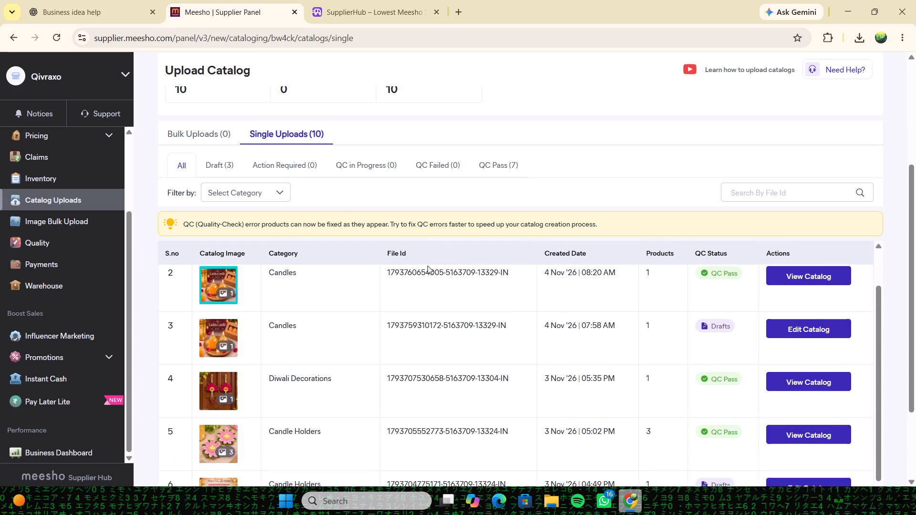
scroll(427, 266, "up", 2)
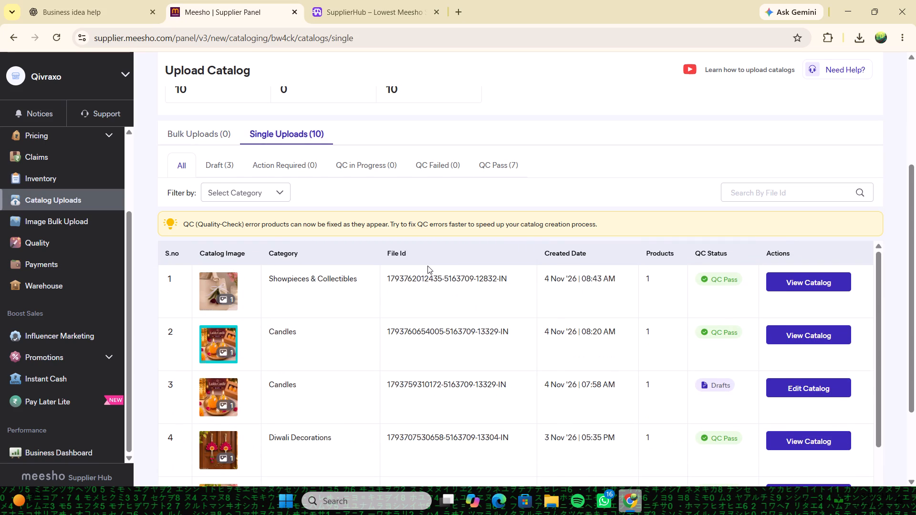
scroll(427, 266, "down", 2)
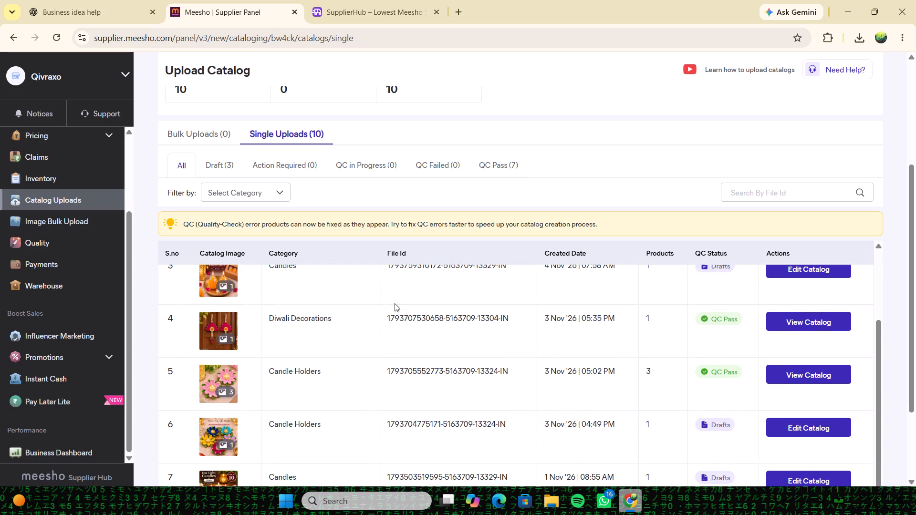
scroll(394, 303, "down", 2)
scroll(533, 132, "up", 2)
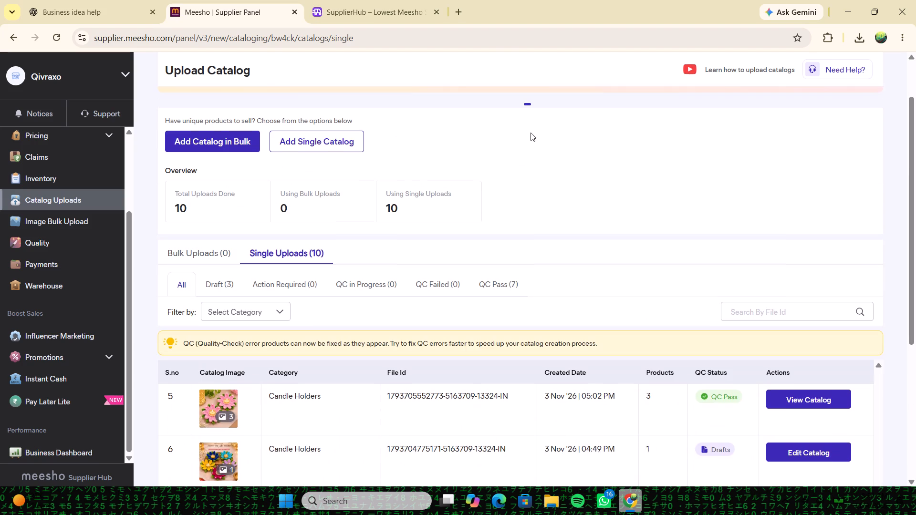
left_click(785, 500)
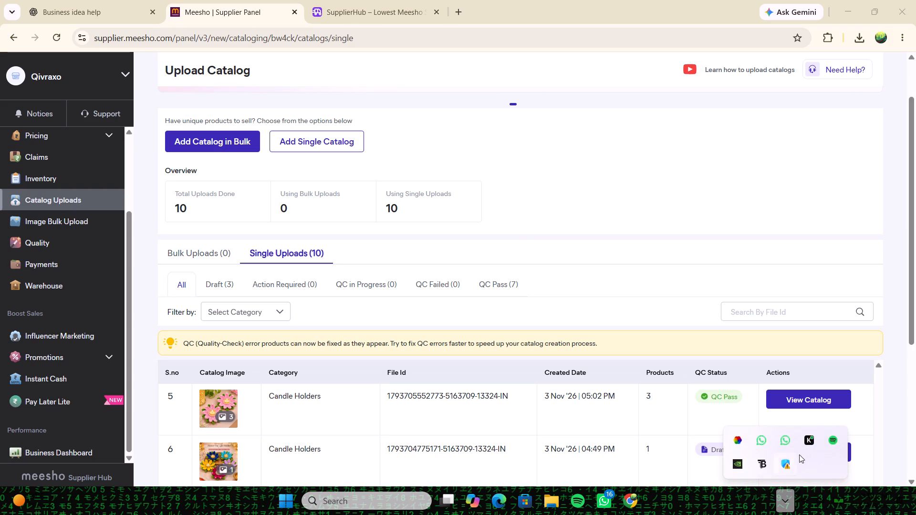
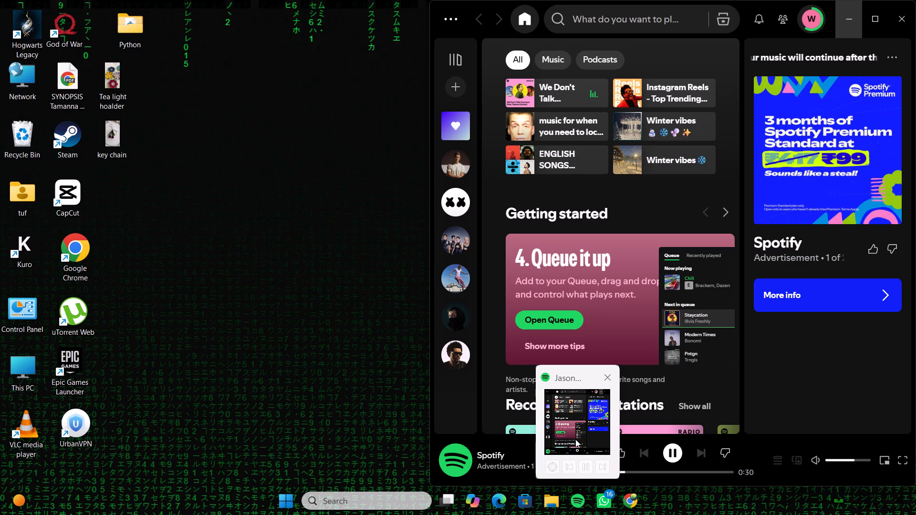
Switch to Spotify, skip ahead to the next song, Photograph, pause playback, and return to the catalog uploads page.
left_click(576, 427)
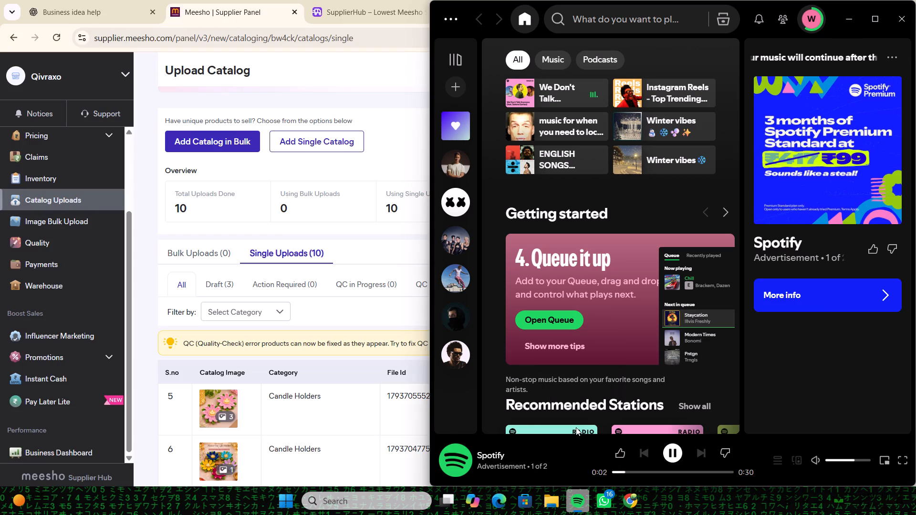
left_click(623, 473)
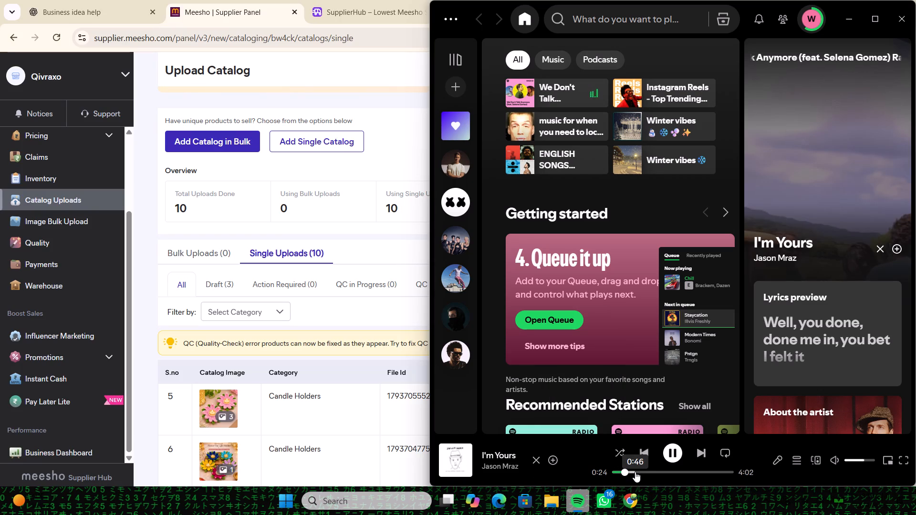
left_click(635, 472)
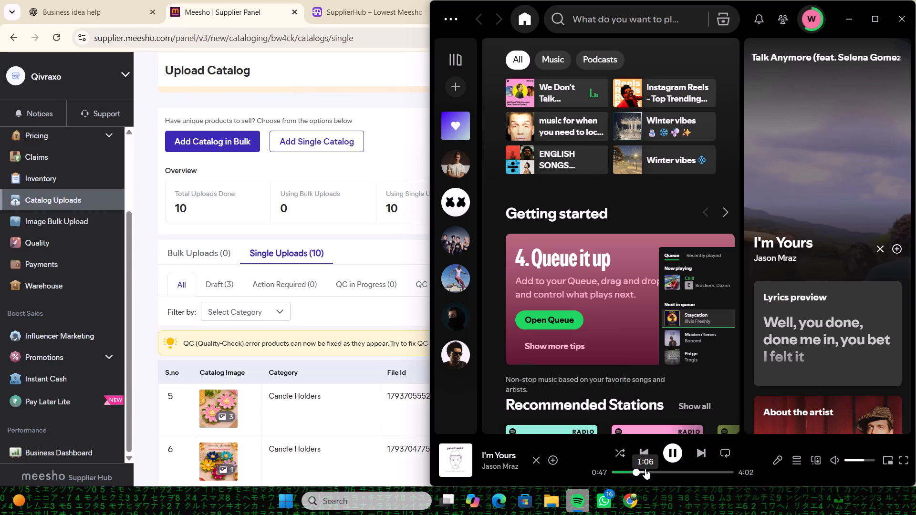
left_click(703, 450)
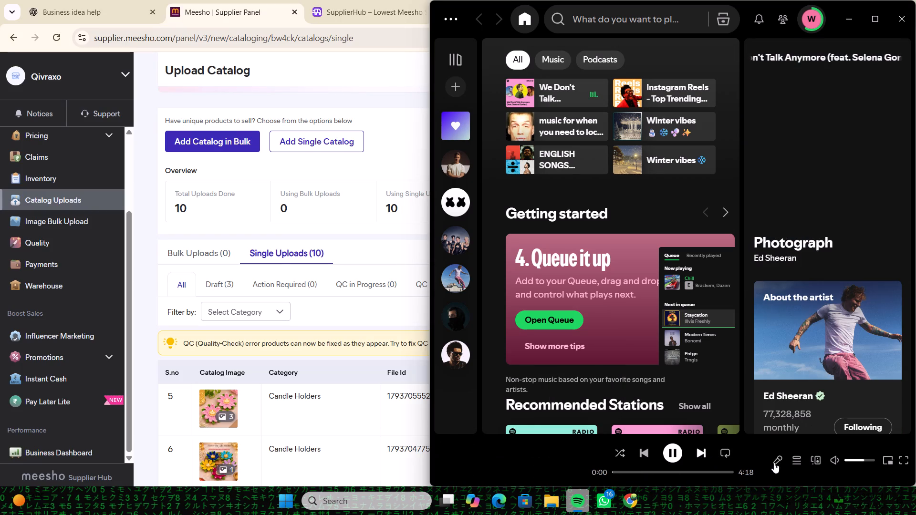
left_click(849, 461)
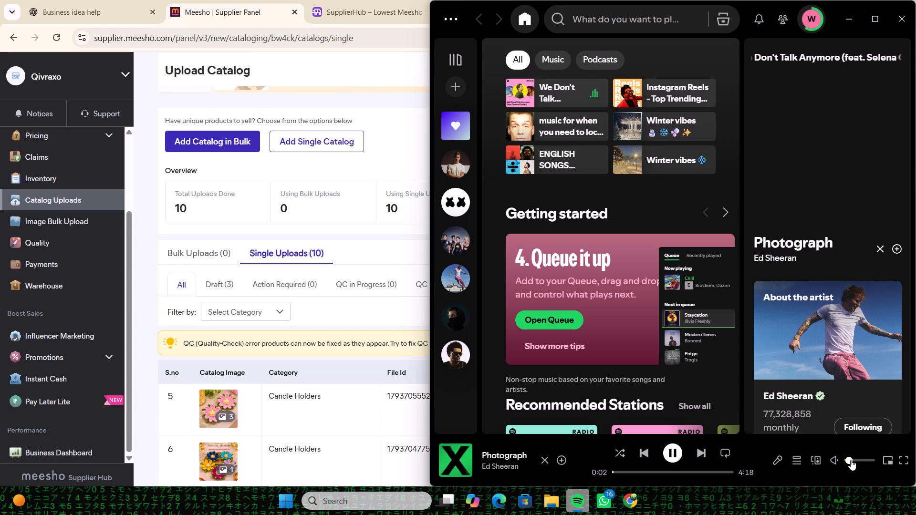
left_click(860, 459)
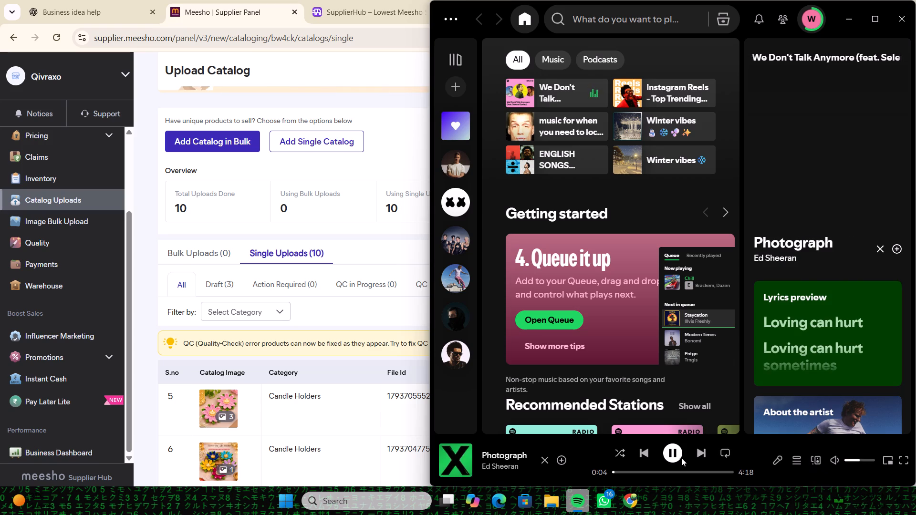
left_click(675, 450)
left_click(837, 17)
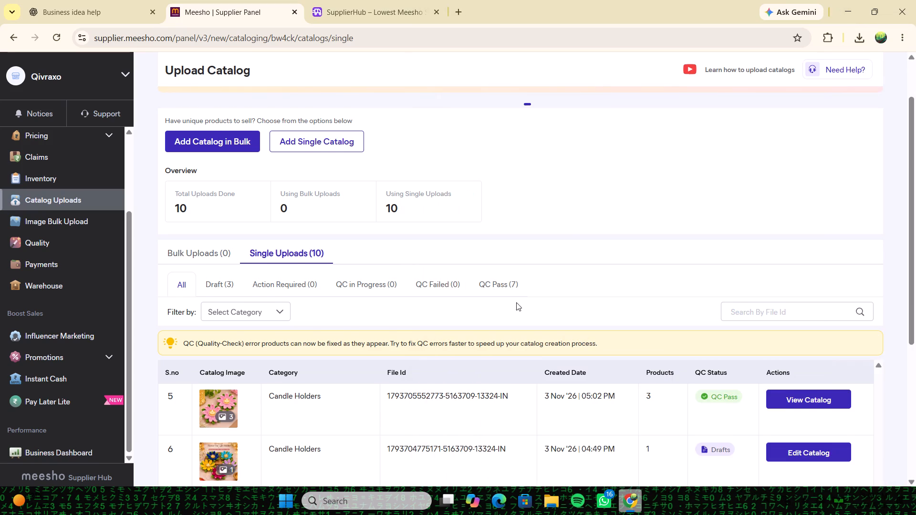
Review the single uploads list in Catalog Uploads, checking the QC status of each catalog.
scroll(513, 306, "down", 4)
scroll(511, 291, "up", 2)
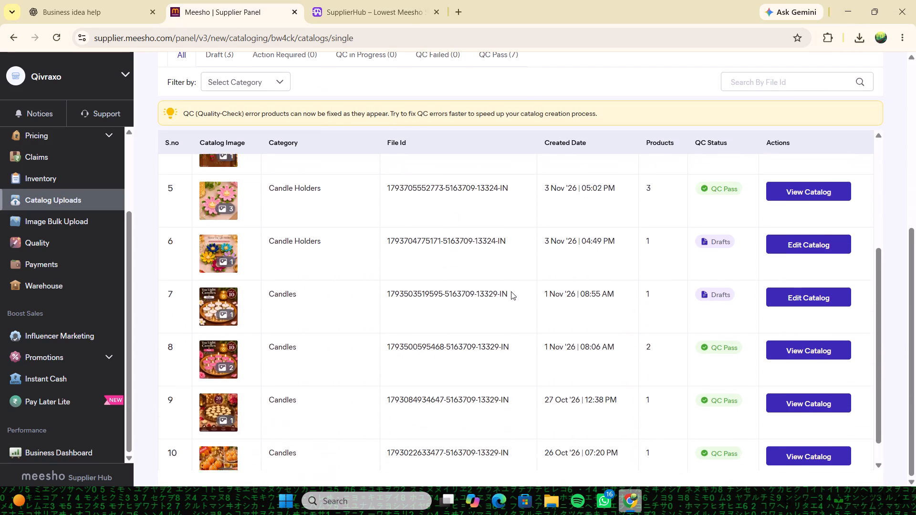
scroll(510, 288, "up", 6)
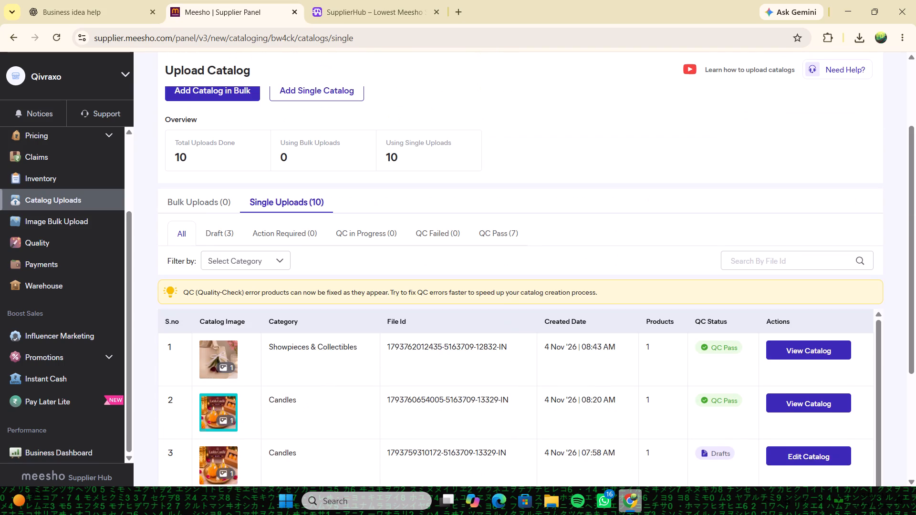
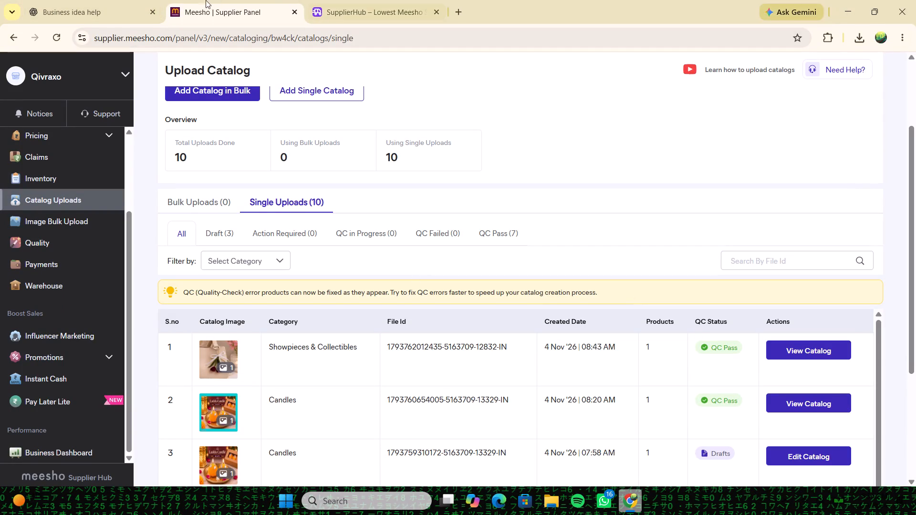
Review the Laddu Candle shipping rate results in the SupplierHub image analysis, from the cheapest option to the most expensive.
left_click(391, 10)
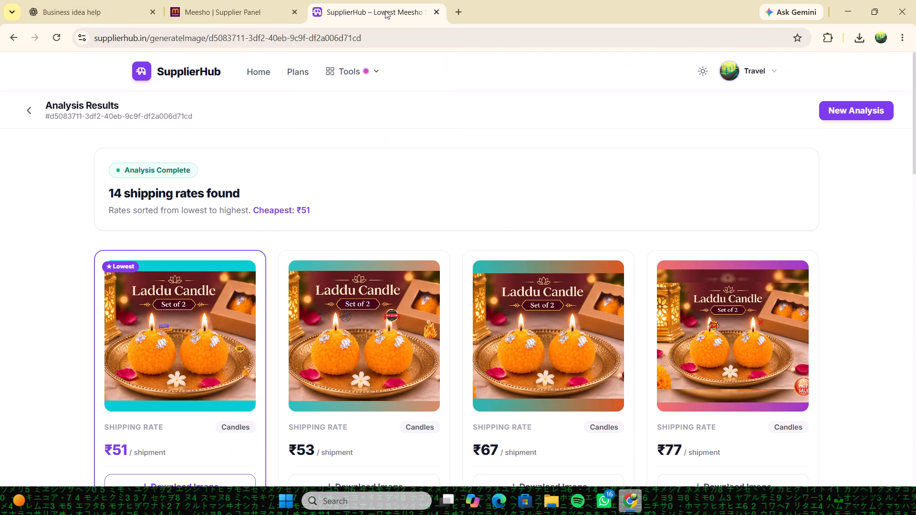
scroll(364, 514, "down", 2)
scroll(264, 459, "down", 9)
scroll(260, 505, "down", 4)
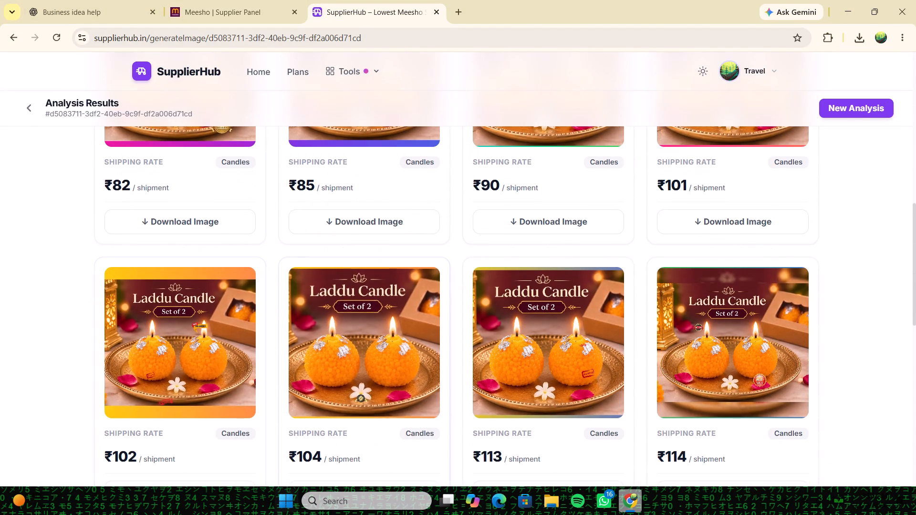
scroll(389, 342, "down", 3)
scroll(397, 447, "down", 4)
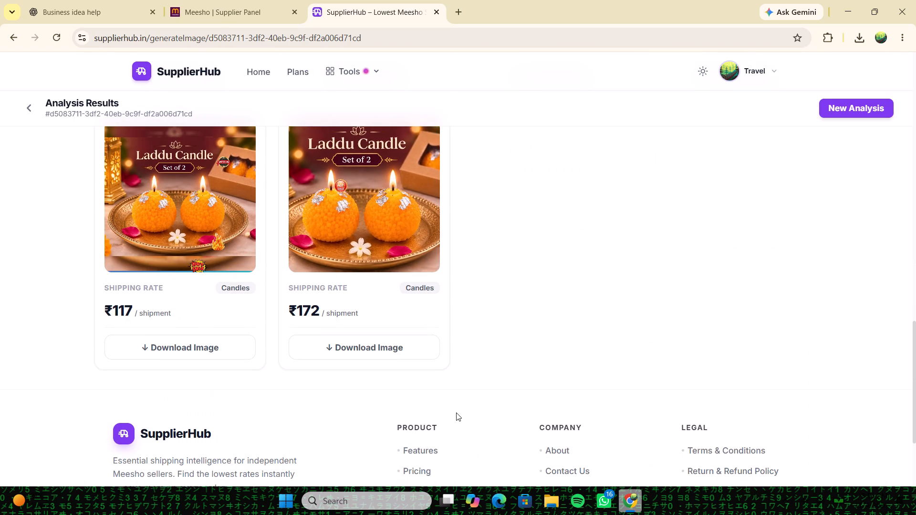
scroll(447, 417, "down", 2)
scroll(446, 417, "up", 11)
scroll(329, 415, "up", 10)
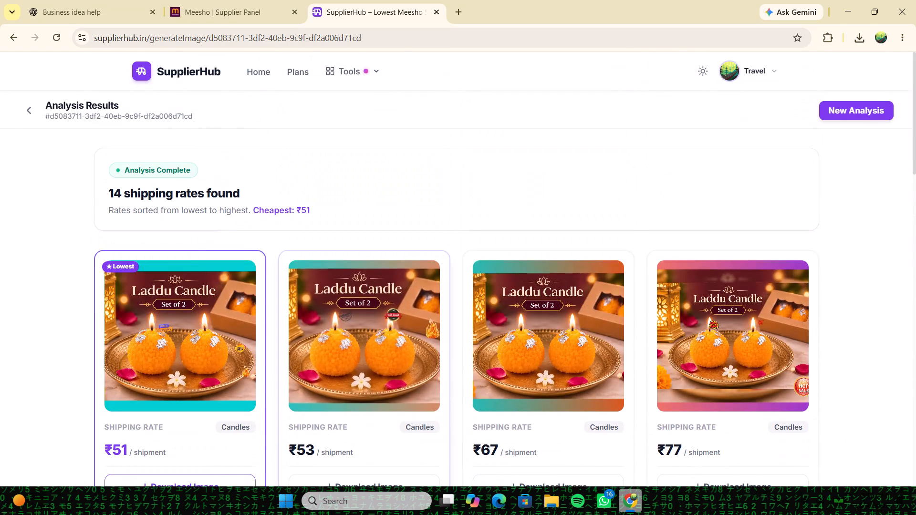
scroll(321, 404, "up", 6)
Close the SupplierHub, Meesho Supplier Panel and ChatGPT pages, leaving only a new blank browser page open.
left_click(434, 13)
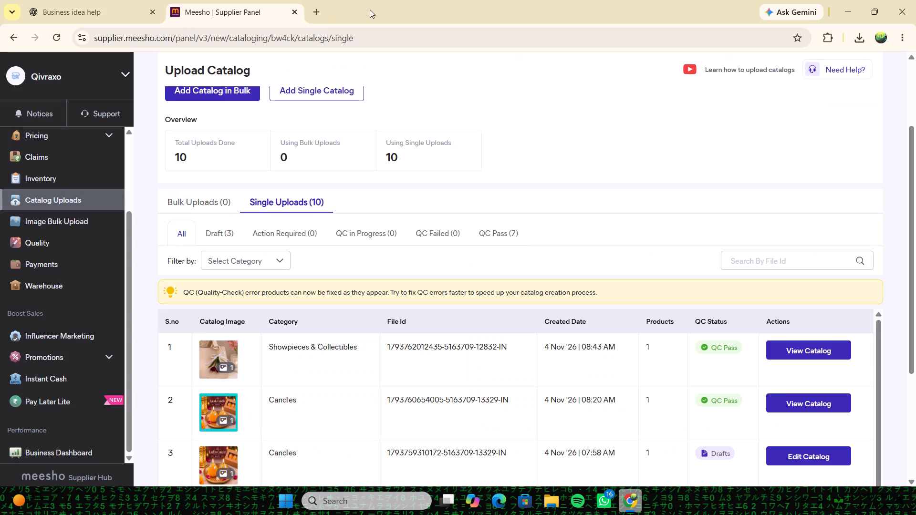
left_click(315, 11)
left_click(295, 11)
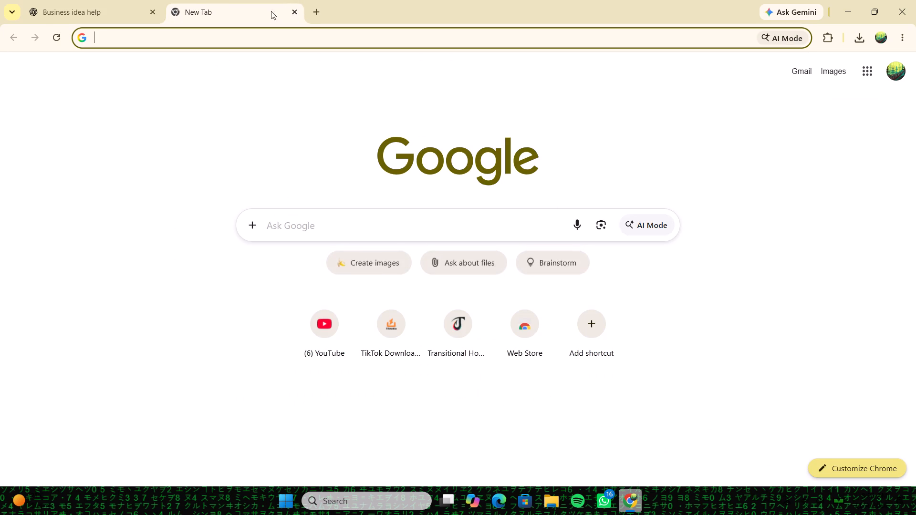
left_click(152, 11)
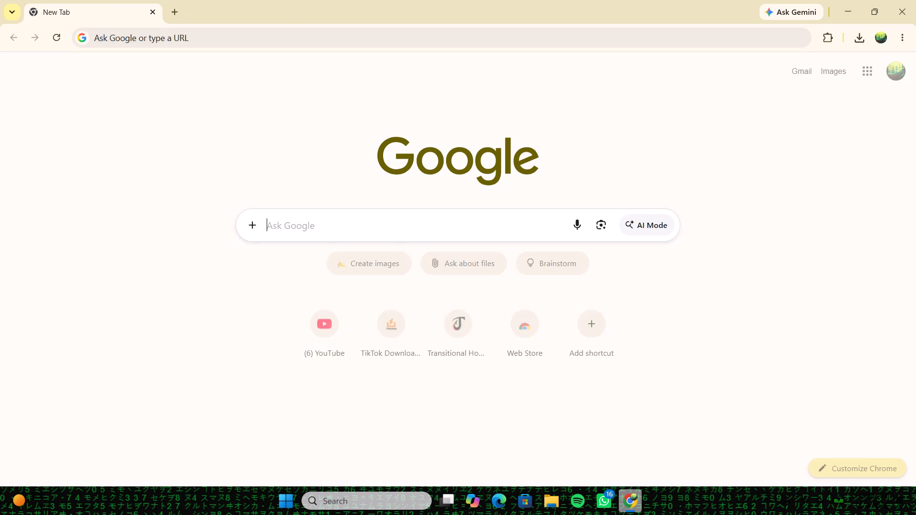
Search Google for yt studio and open YouTube Studio to view the channel dashboard.
left_click(283, 225)
left_click(283, 359)
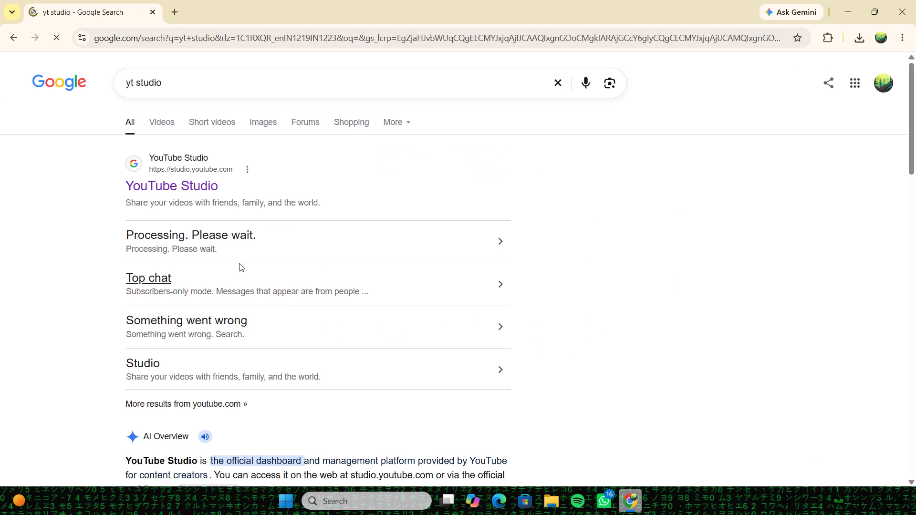
left_click(200, 188)
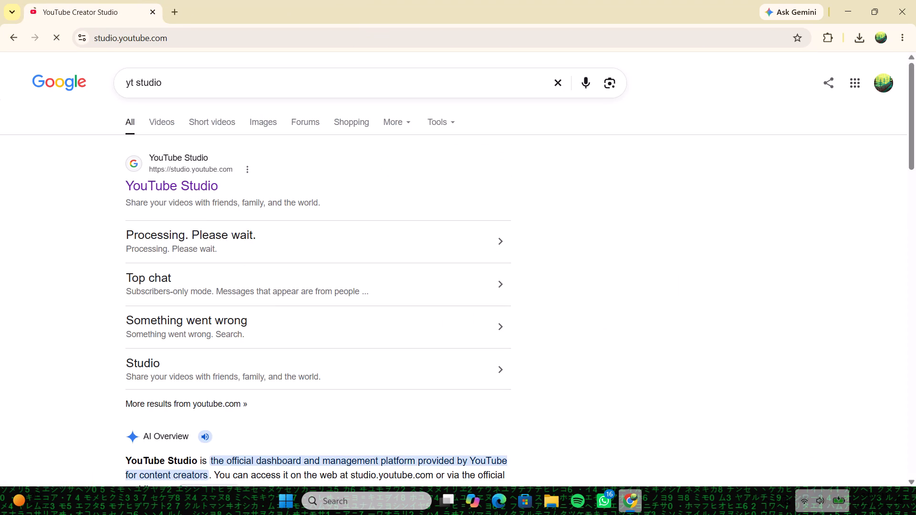
left_click(770, 499)
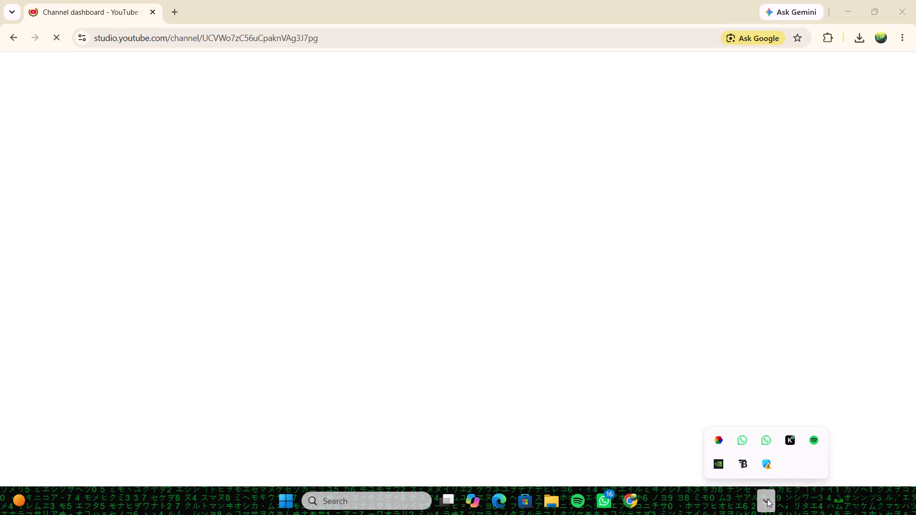
left_click(767, 499)
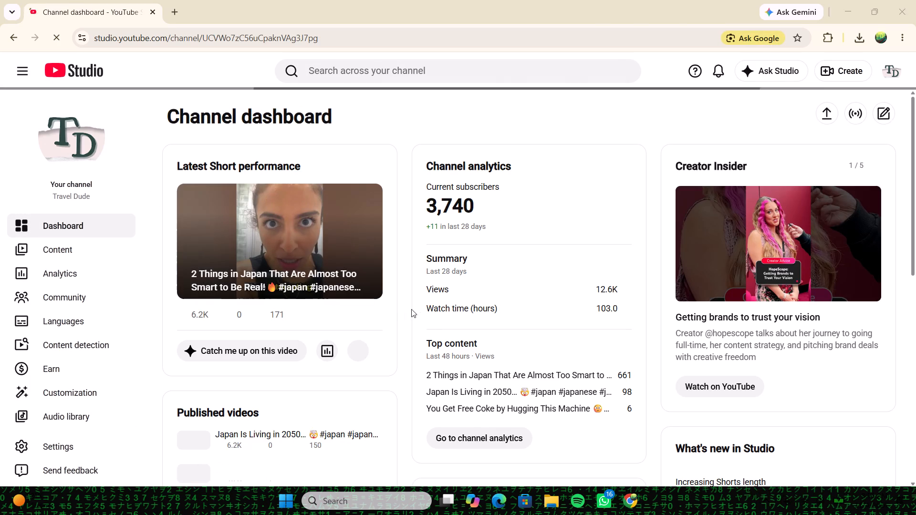
scroll(395, 303, "down", 2)
Close the Chrome browser window.
left_click(901, 6)
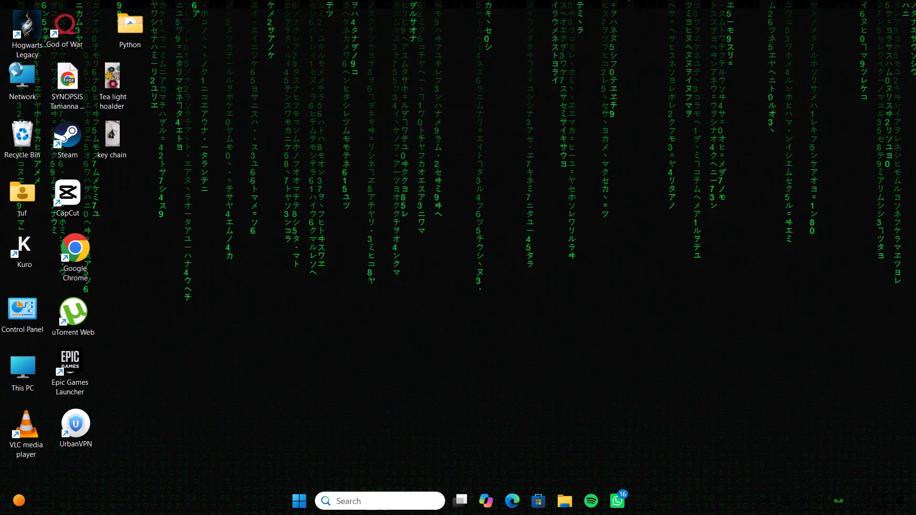
Show the hidden system tray icons.
left_click(760, 509)
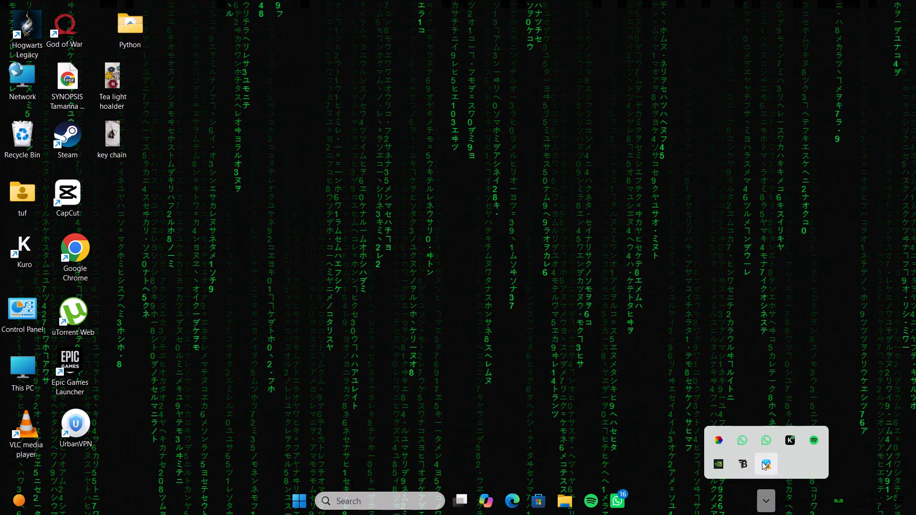